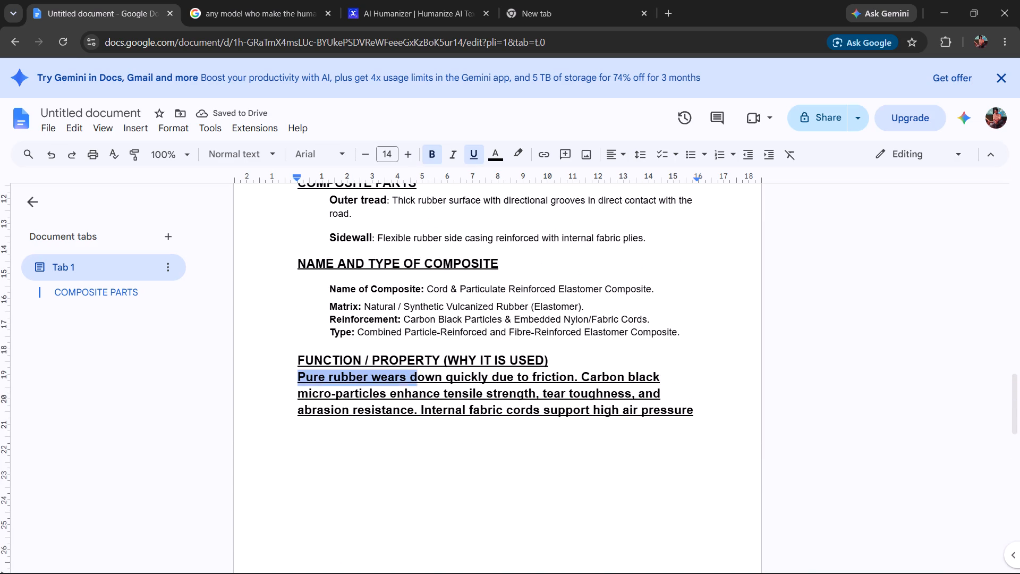
{"action": "left_click_drag", "start_coordinate": [458, 390], "coordinate": [718, 416]}
{"action": "double_click", "coordinate": [366, 150]}
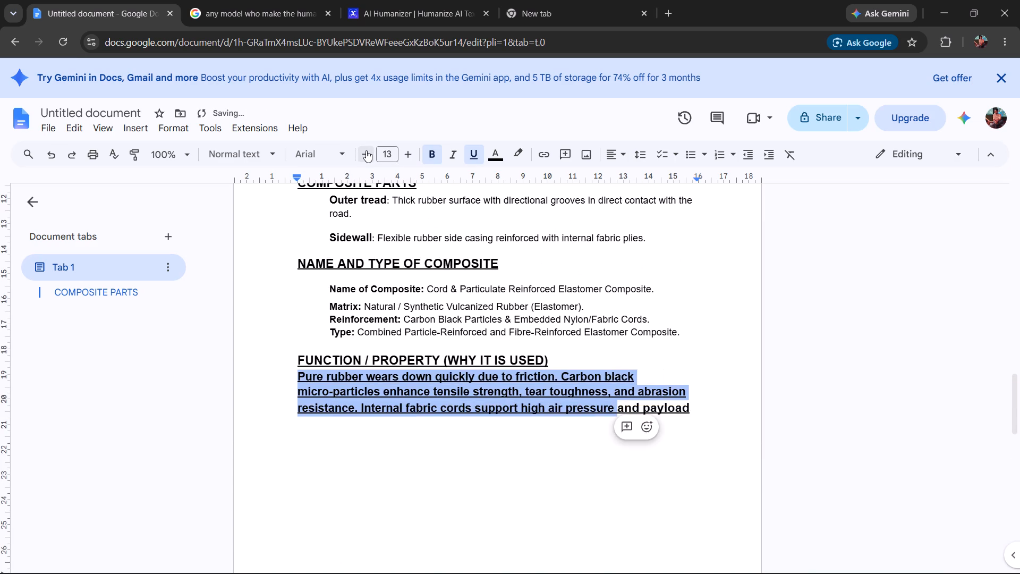
{"action": "left_click", "coordinate": [367, 157]}
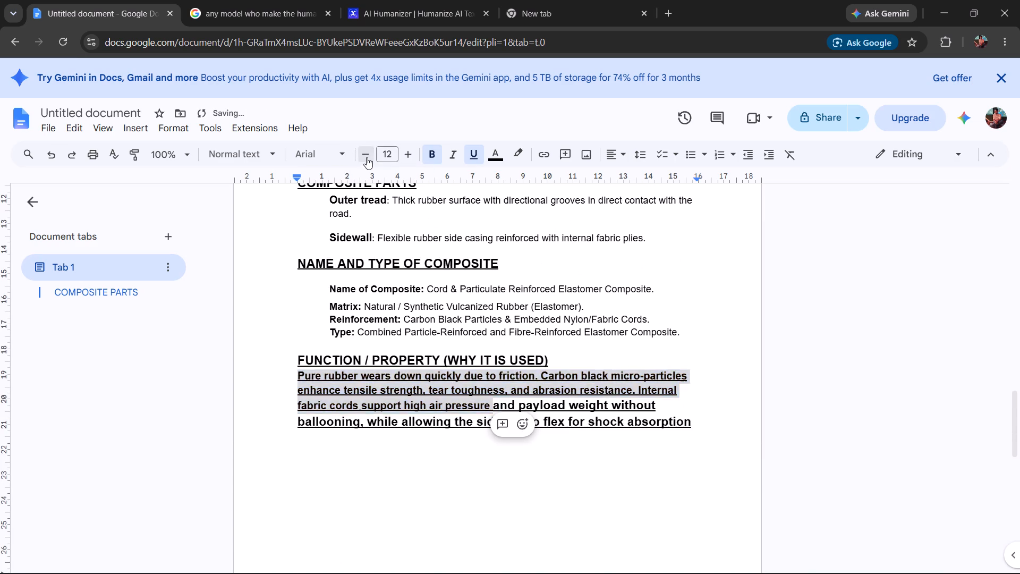
{"action": "left_click", "coordinate": [476, 150]}
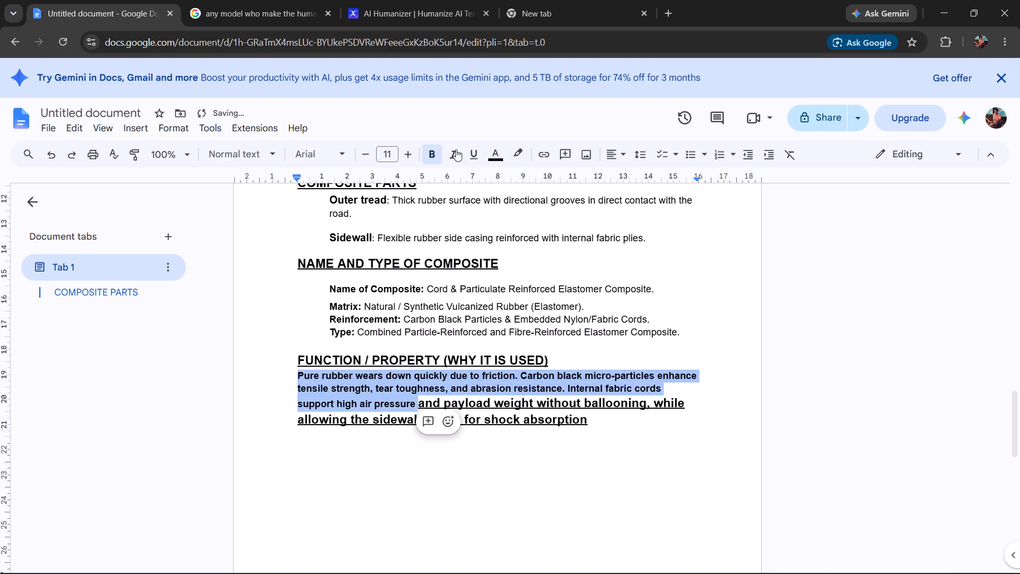
{"action": "left_click", "coordinate": [436, 153]}
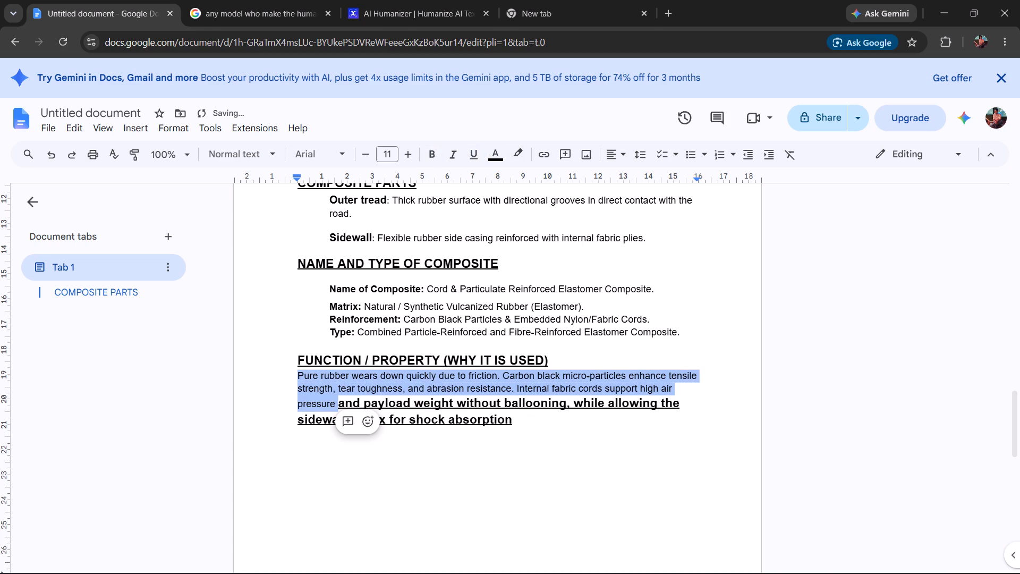
Format the rest of the paragraph, from "and payload weight" to "shock absorption", as size 12 without bold or underline.
{"action": "left_click_drag", "start_coordinate": [534, 417], "coordinate": [335, 410]}
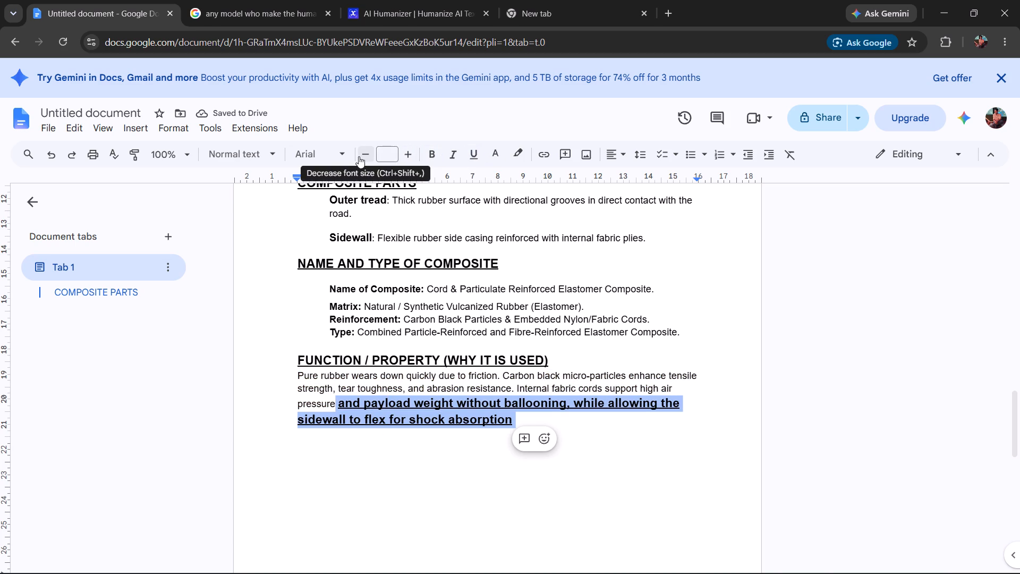
{"action": "double_click", "coordinate": [359, 156]}
{"action": "left_click", "coordinate": [433, 151]}
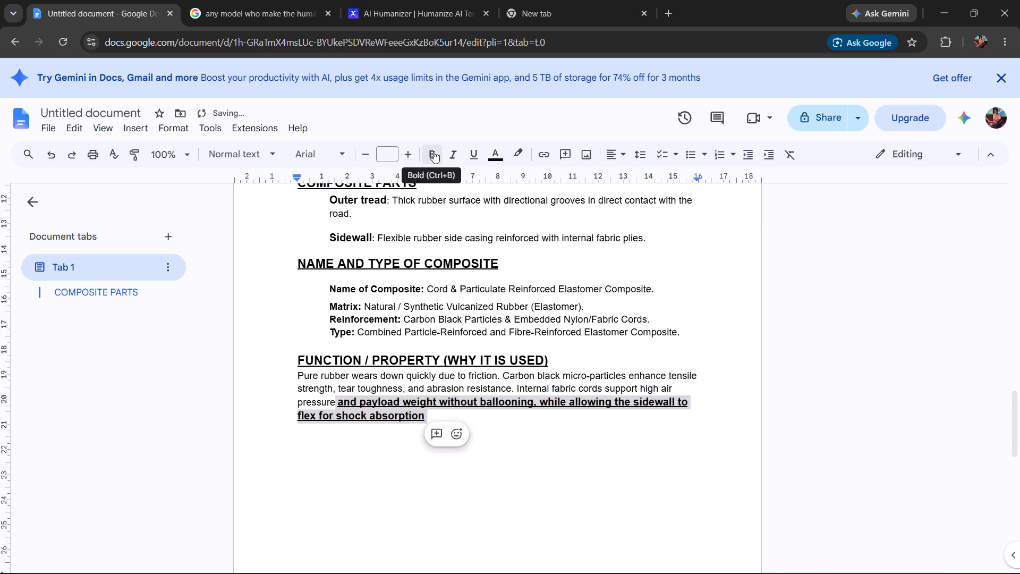
{"action": "left_click", "coordinate": [440, 153]}
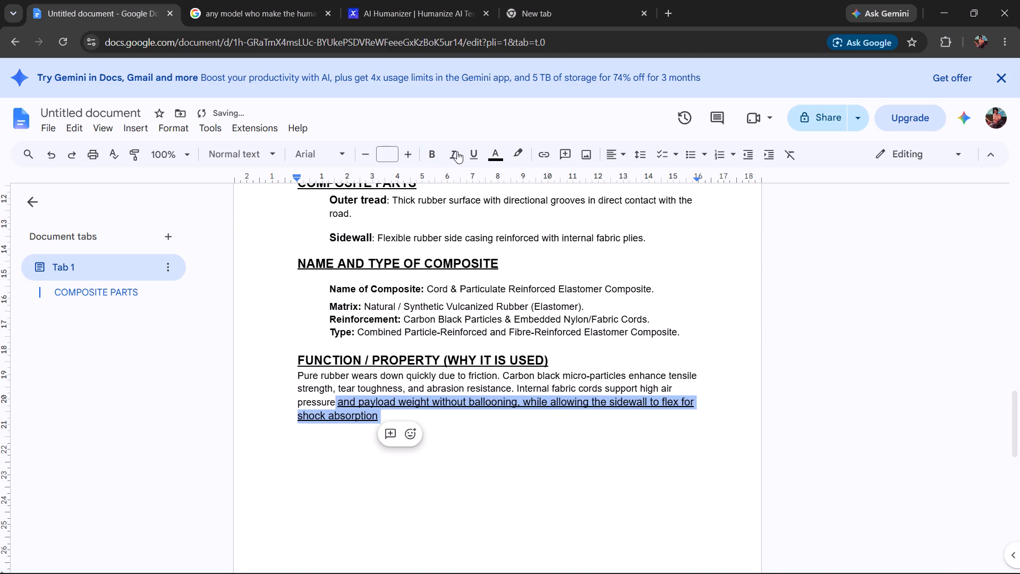
{"action": "left_click", "coordinate": [479, 155]}
{"action": "left_click", "coordinate": [479, 155]}
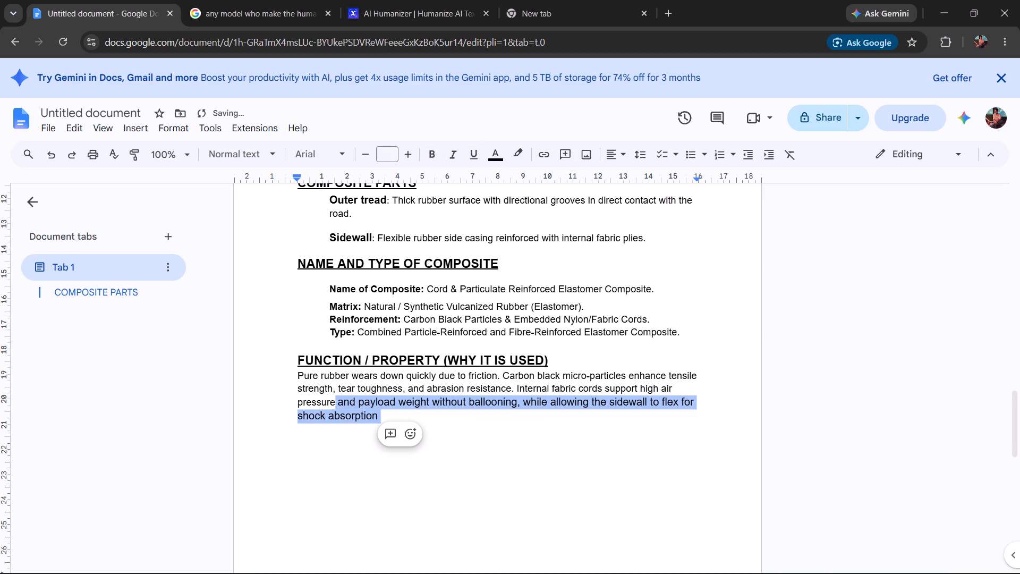
Replace the trailing space after "shock absorption" with a full stop.
{"action": "left_click", "coordinate": [412, 416]}
{"action": "key", "text": "BackSpace"}
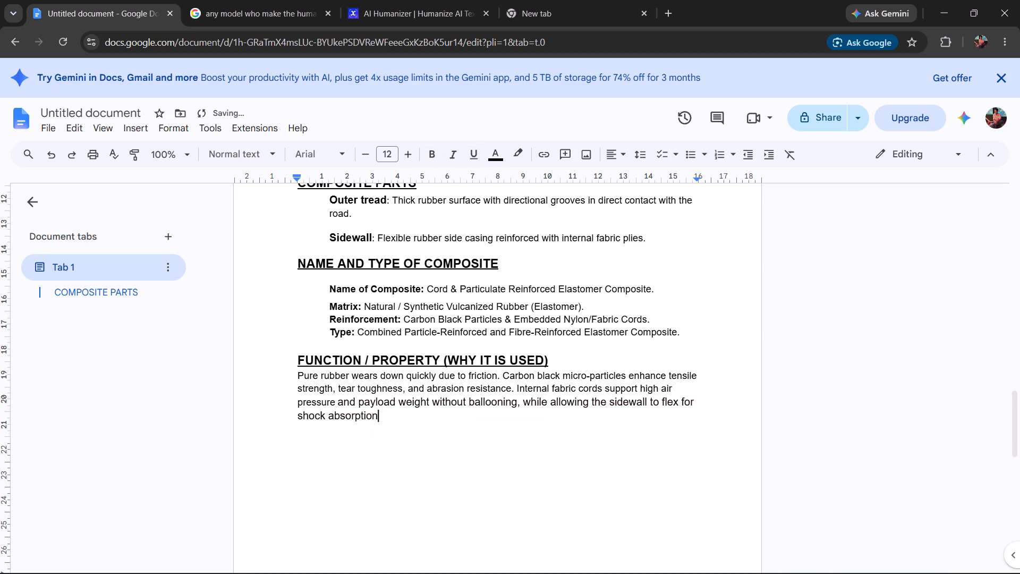
{"action": "key", "text": "period"}
Review the bicycle tyre page from its title and labelled photo through to the FUNCTION / PROPERTY paragraph.
{"action": "scroll", "coordinate": [391, 443], "scroll_direction": "down", "scroll_amount": 3}
{"action": "scroll", "coordinate": [391, 443], "scroll_direction": "up", "scroll_amount": 3}
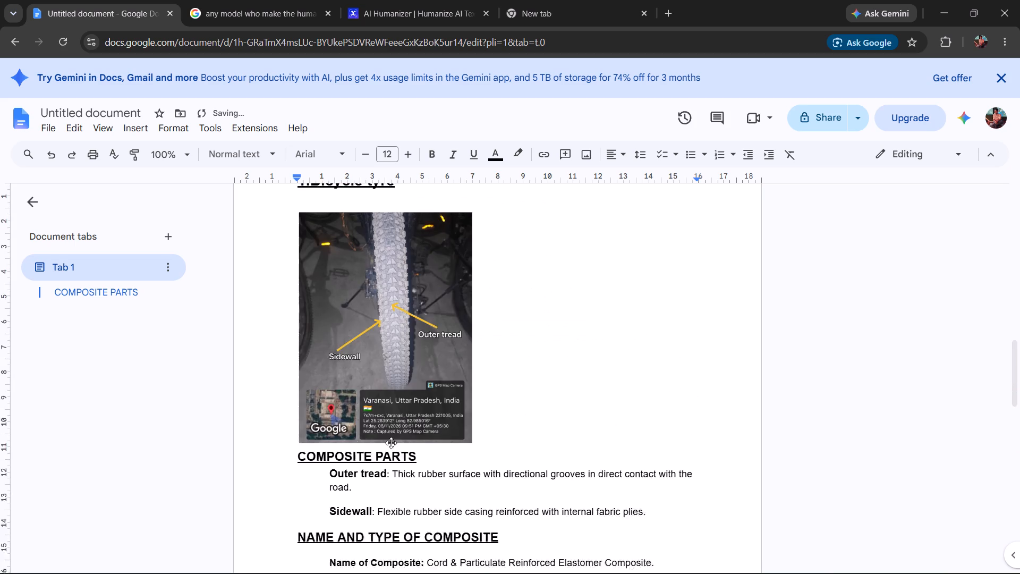
{"action": "scroll", "coordinate": [391, 443], "scroll_direction": "up", "scroll_amount": 1}
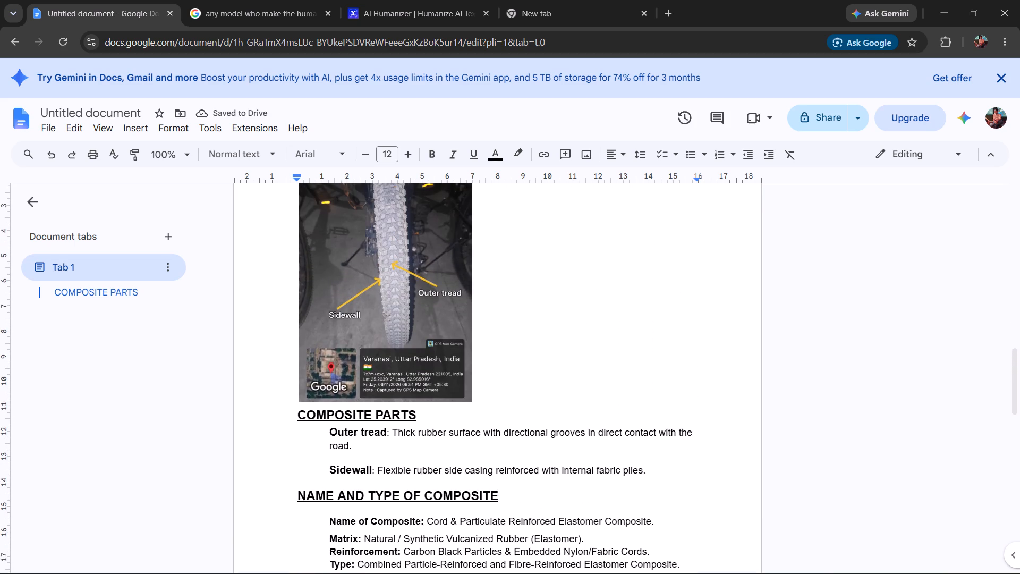
{"action": "scroll", "coordinate": [391, 443], "scroll_direction": "up", "scroll_amount": 1}
{"action": "scroll", "coordinate": [391, 443], "scroll_direction": "down", "scroll_amount": 2}
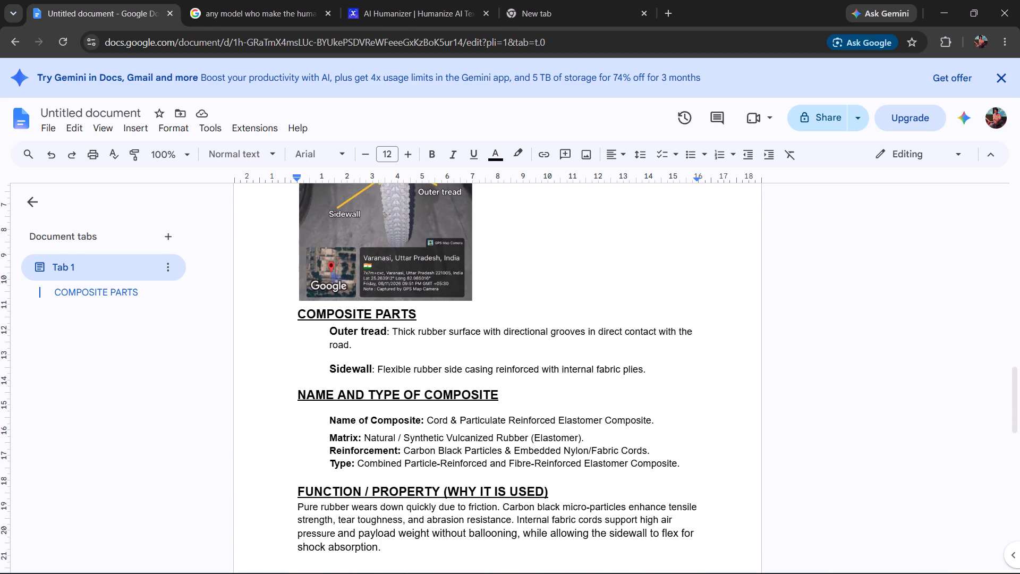
{"action": "scroll", "coordinate": [391, 443], "scroll_direction": "down", "scroll_amount": 1}
{"action": "scroll", "coordinate": [391, 443], "scroll_direction": "up", "scroll_amount": 4}
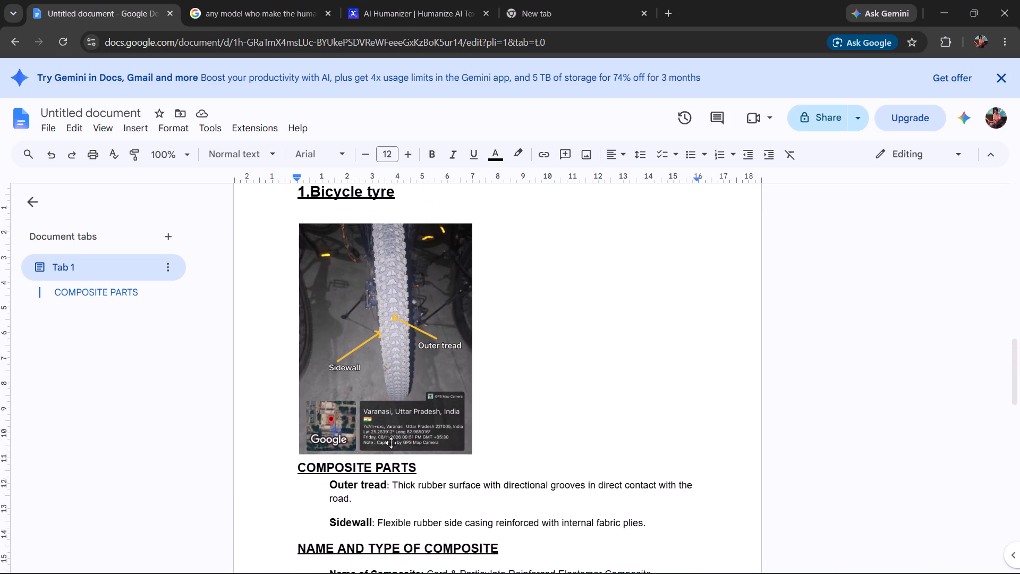
{"action": "scroll", "coordinate": [391, 443], "scroll_direction": "up", "scroll_amount": 1}
{"action": "scroll", "coordinate": [391, 443], "scroll_direction": "down", "scroll_amount": 4}
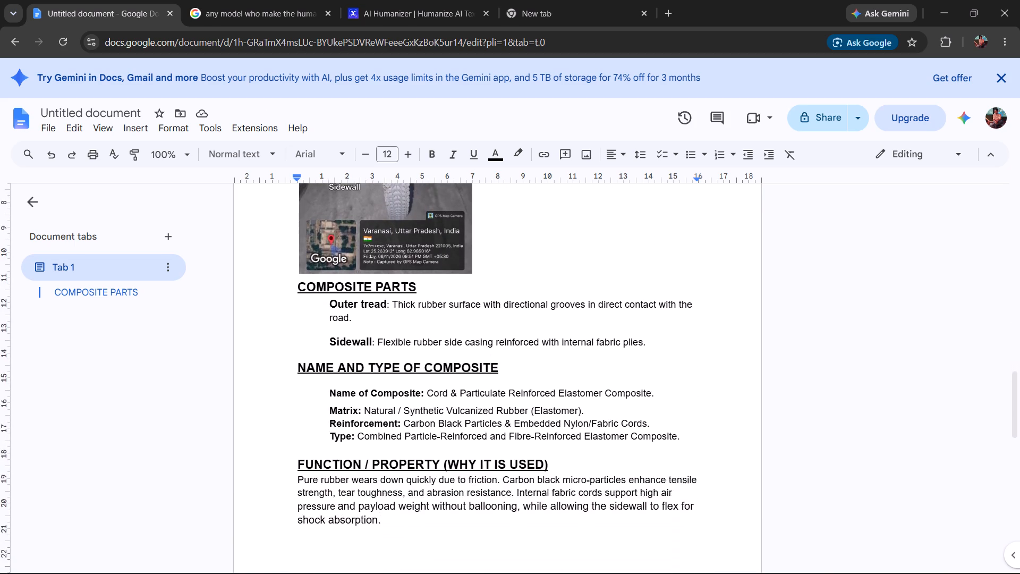
{"action": "scroll", "coordinate": [391, 443], "scroll_direction": "down", "scroll_amount": 2}
{"action": "scroll", "coordinate": [391, 443], "scroll_direction": "up", "scroll_amount": 4}
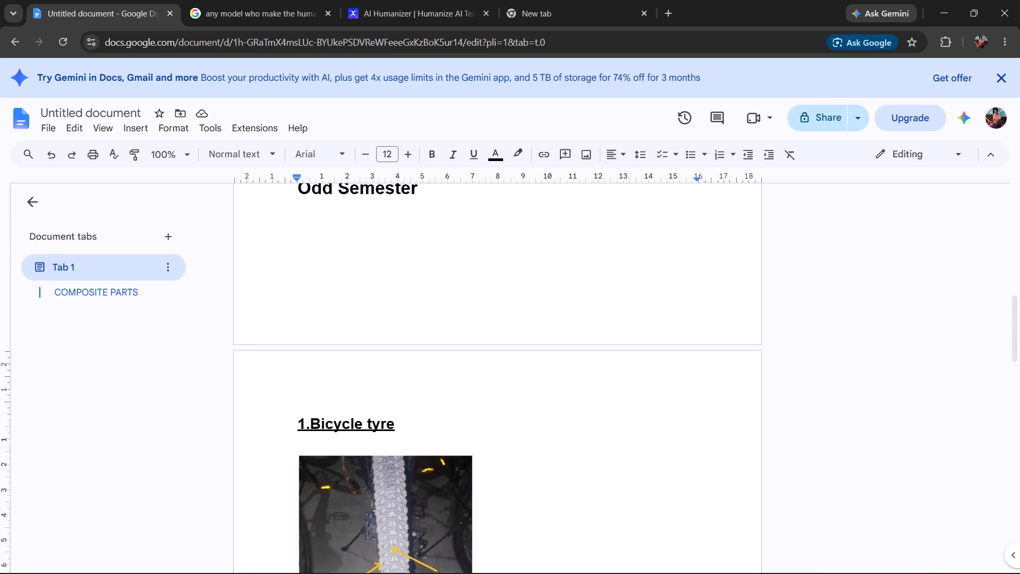
{"action": "scroll", "coordinate": [391, 443], "scroll_direction": "down", "scroll_amount": 5}
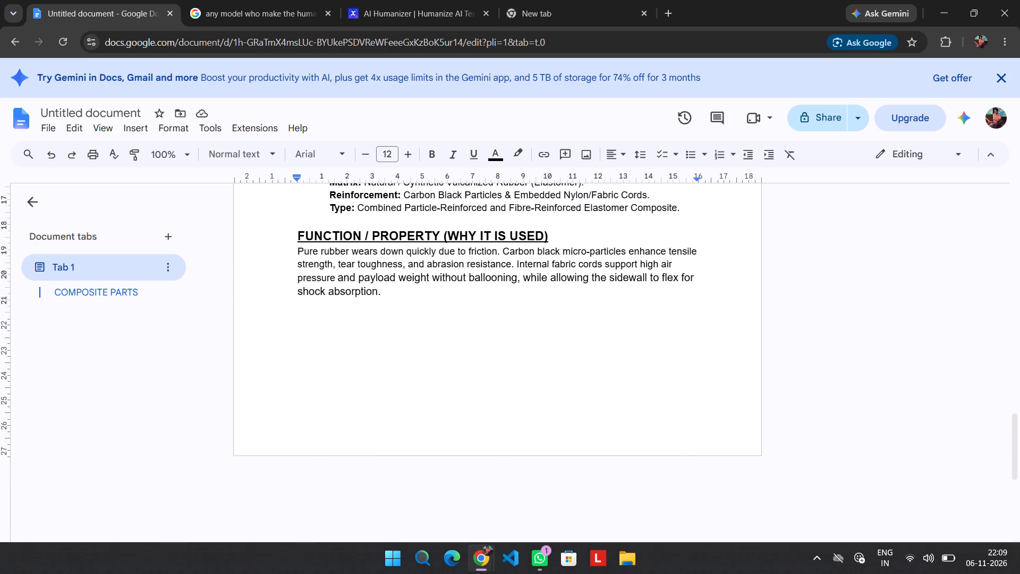
{"action": "scroll", "coordinate": [500, 412], "scroll_direction": "down", "scroll_amount": 2}
{"action": "scroll", "coordinate": [500, 412], "scroll_direction": "up", "scroll_amount": 3}
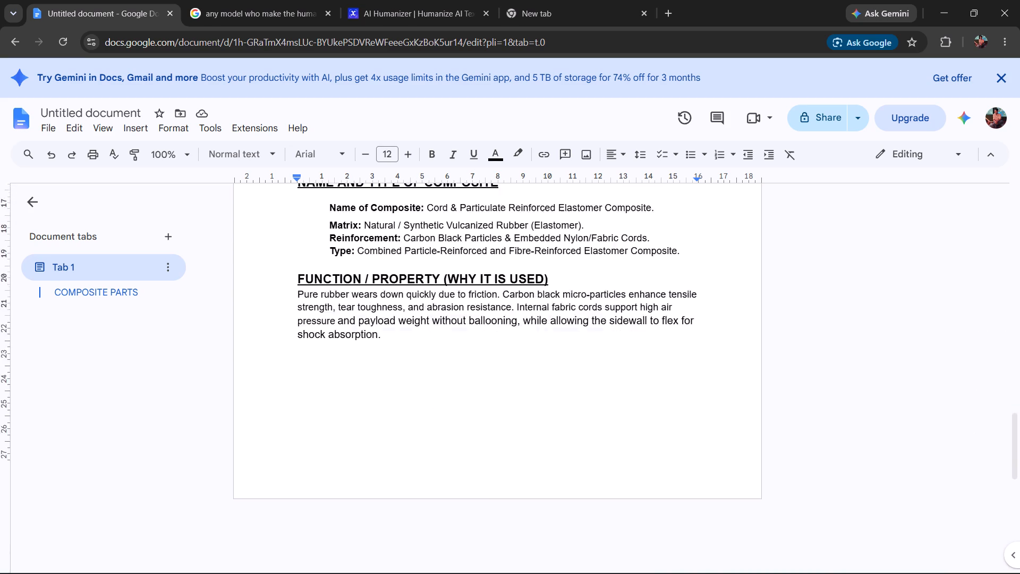
{"action": "scroll", "coordinate": [500, 412], "scroll_direction": "down", "scroll_amount": 1}
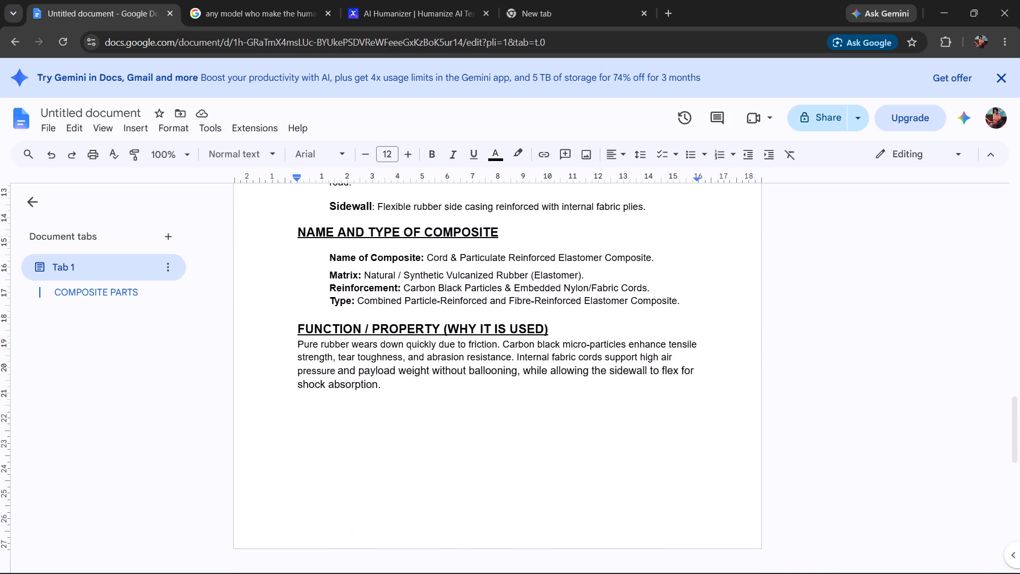
{"action": "scroll", "coordinate": [432, 399], "scroll_direction": "up", "scroll_amount": 1}
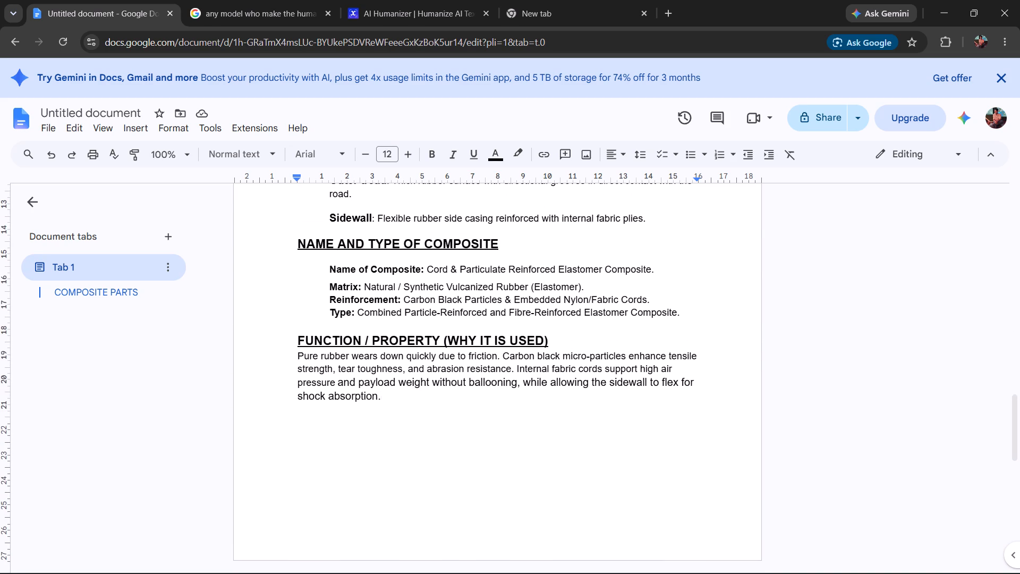
{"action": "scroll", "coordinate": [432, 399], "scroll_direction": "up", "scroll_amount": 2}
{"action": "scroll", "coordinate": [348, 331], "scroll_direction": "up", "scroll_amount": 1}
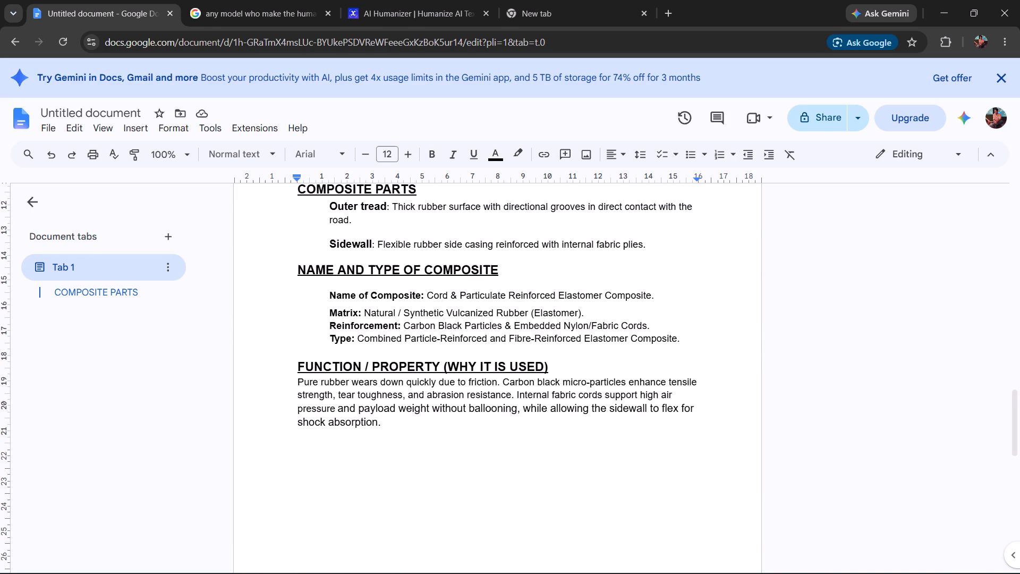
{"action": "scroll", "coordinate": [359, 340], "scroll_direction": "up", "scroll_amount": 1}
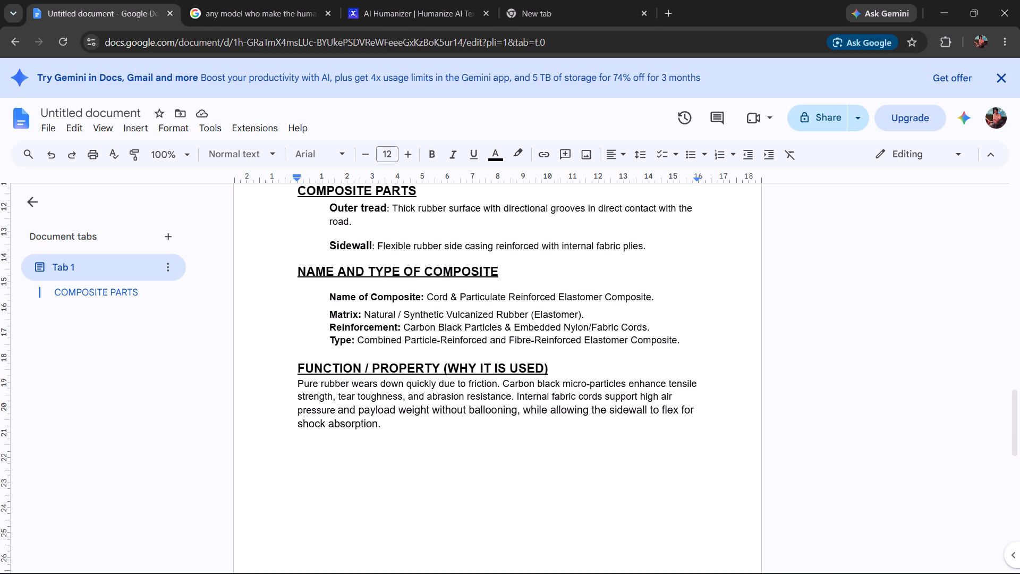
{"action": "scroll", "coordinate": [359, 340], "scroll_direction": "up", "scroll_amount": 1}
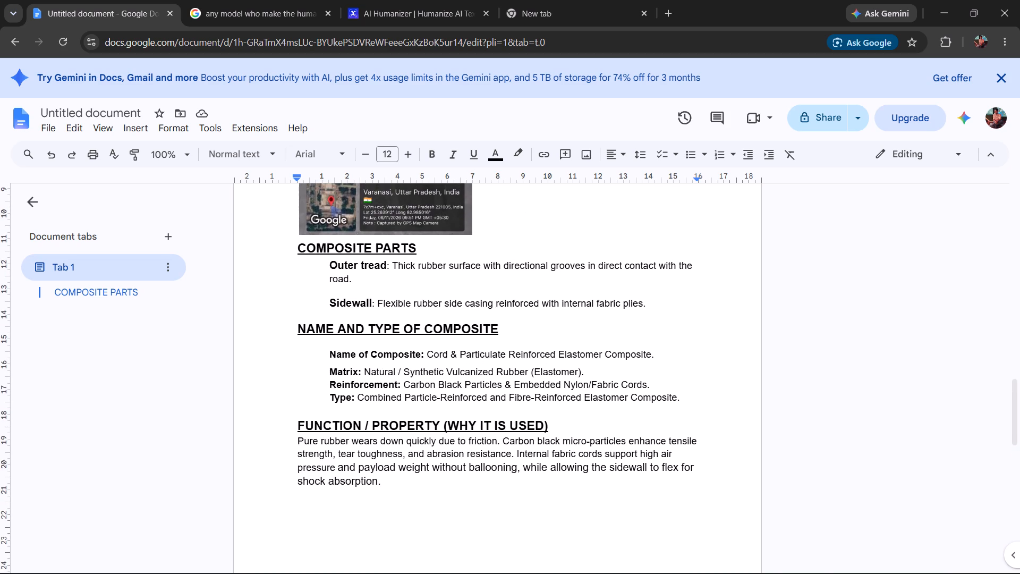
{"action": "scroll", "coordinate": [344, 292], "scroll_direction": "up", "scroll_amount": 2}
{"action": "scroll", "coordinate": [365, 336], "scroll_direction": "up", "scroll_amount": 1}
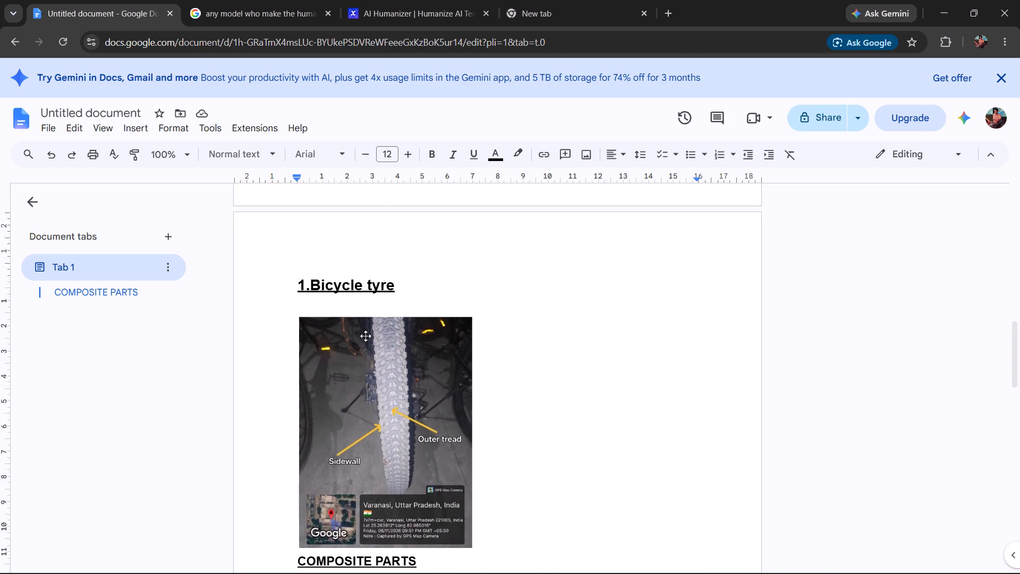
{"action": "scroll", "coordinate": [365, 336], "scroll_direction": "up", "scroll_amount": 1}
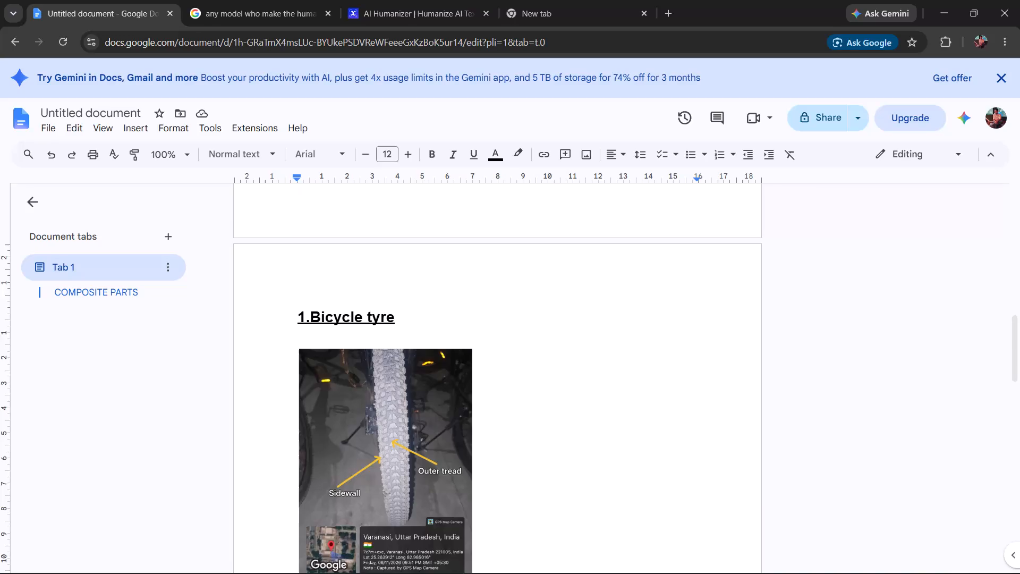
{"action": "scroll", "coordinate": [365, 336], "scroll_direction": "down", "scroll_amount": 3}
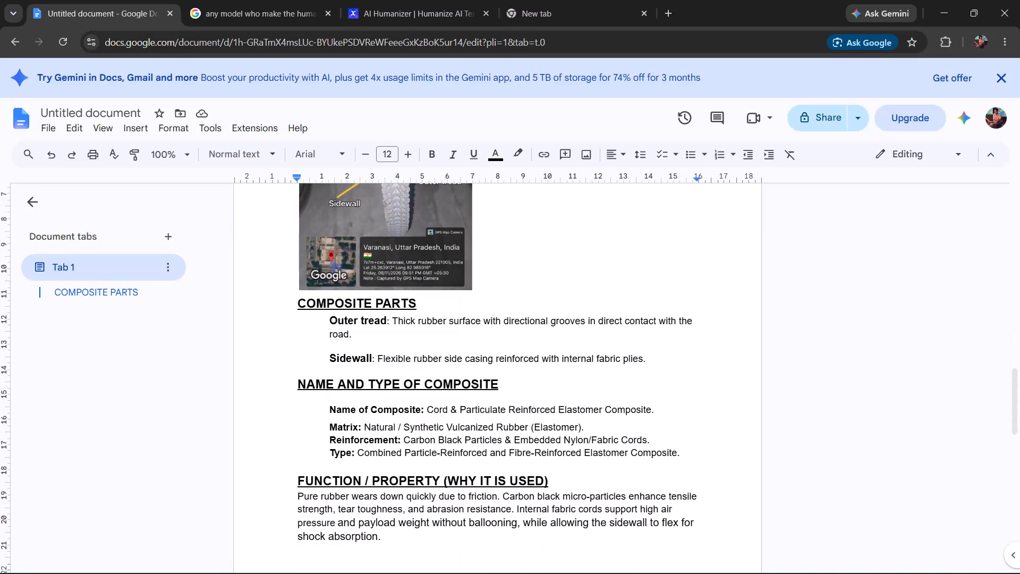
{"action": "scroll", "coordinate": [365, 336], "scroll_direction": "down", "scroll_amount": 1}
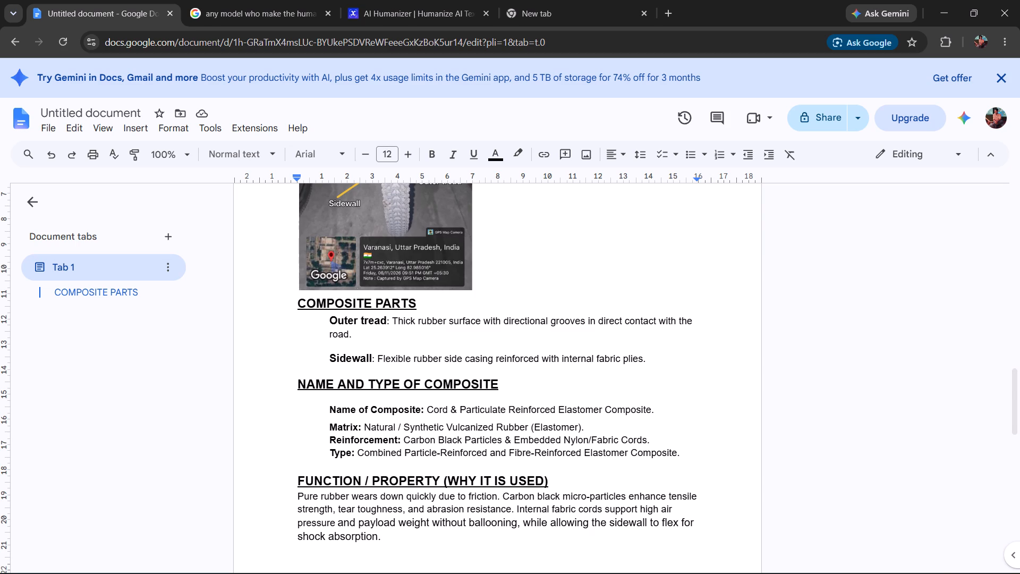
{"action": "scroll", "coordinate": [382, 336], "scroll_direction": "down", "scroll_amount": 1}
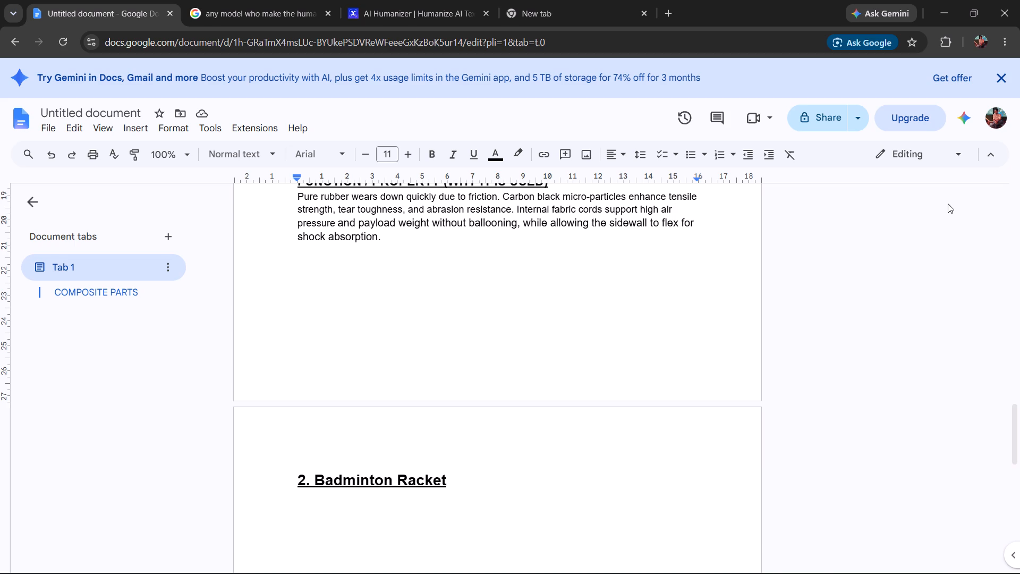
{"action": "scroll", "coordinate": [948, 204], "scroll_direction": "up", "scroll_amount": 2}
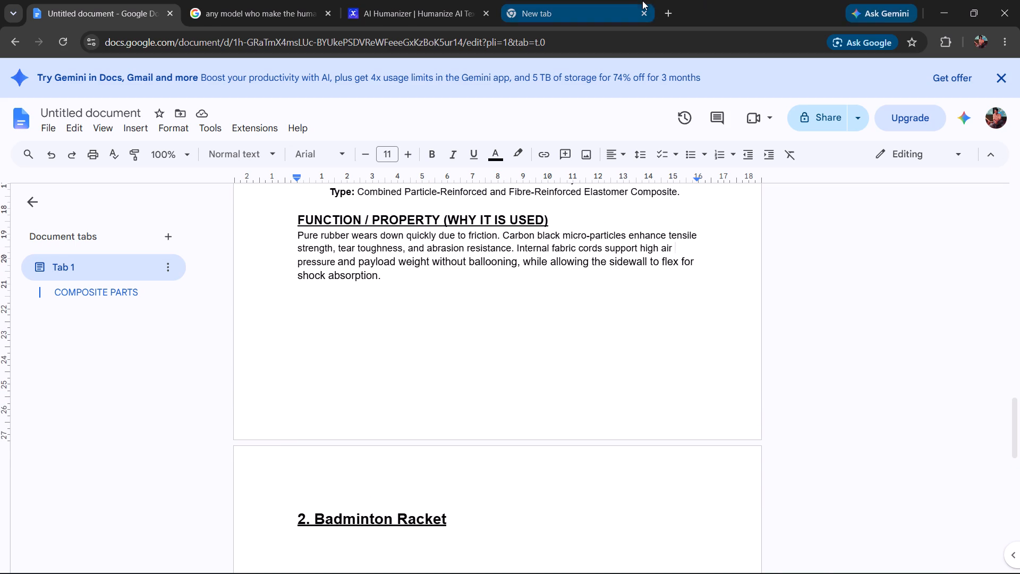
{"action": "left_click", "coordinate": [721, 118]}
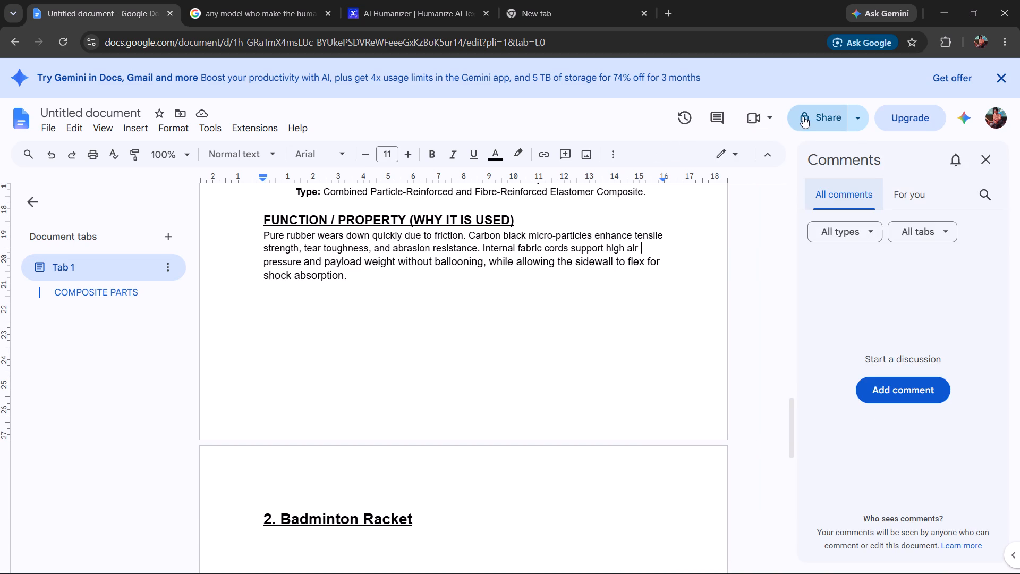
Start sharing the document and save it under the suggested name INDIAN INSTITUTE OF TECHNOLOGY (BHU).
{"action": "left_click", "coordinate": [860, 124]}
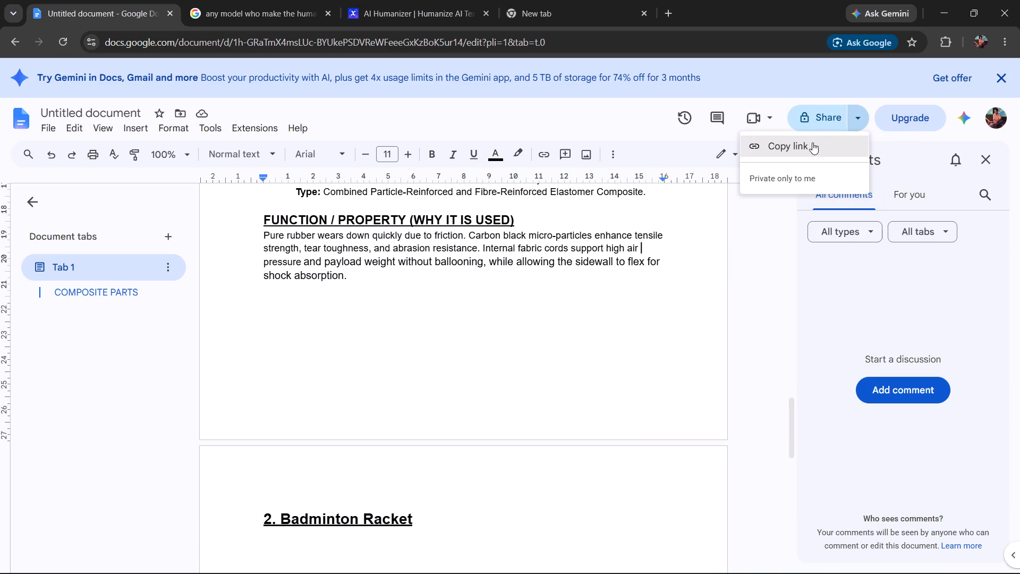
{"action": "left_click", "coordinate": [816, 108]}
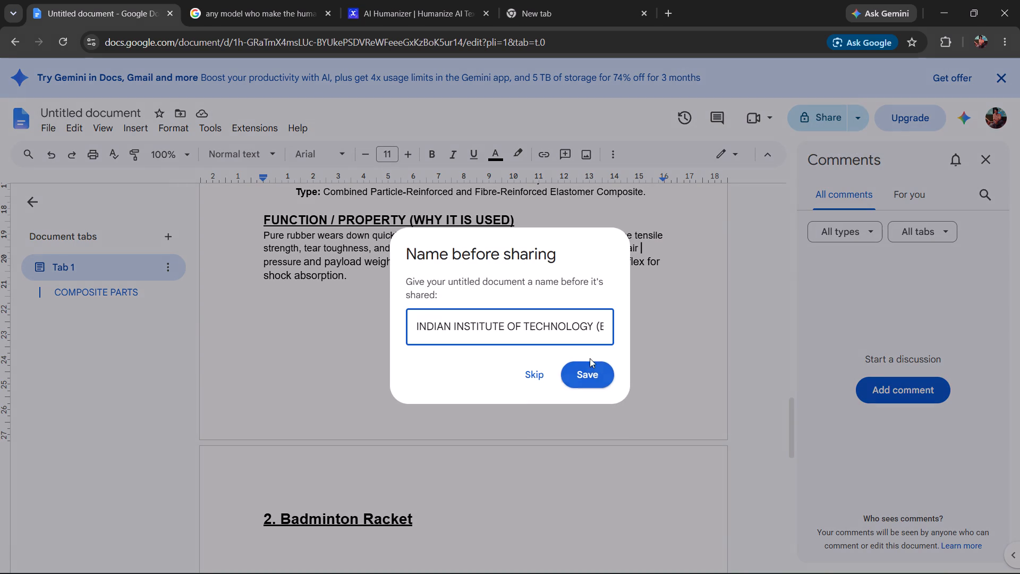
{"action": "left_click", "coordinate": [552, 334]}
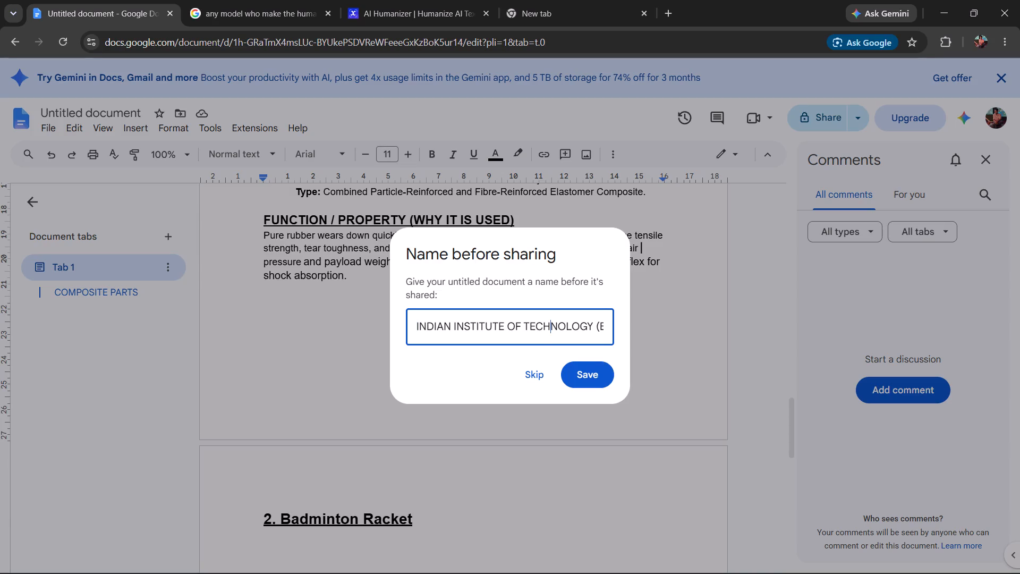
{"action": "left_click", "coordinate": [581, 382]}
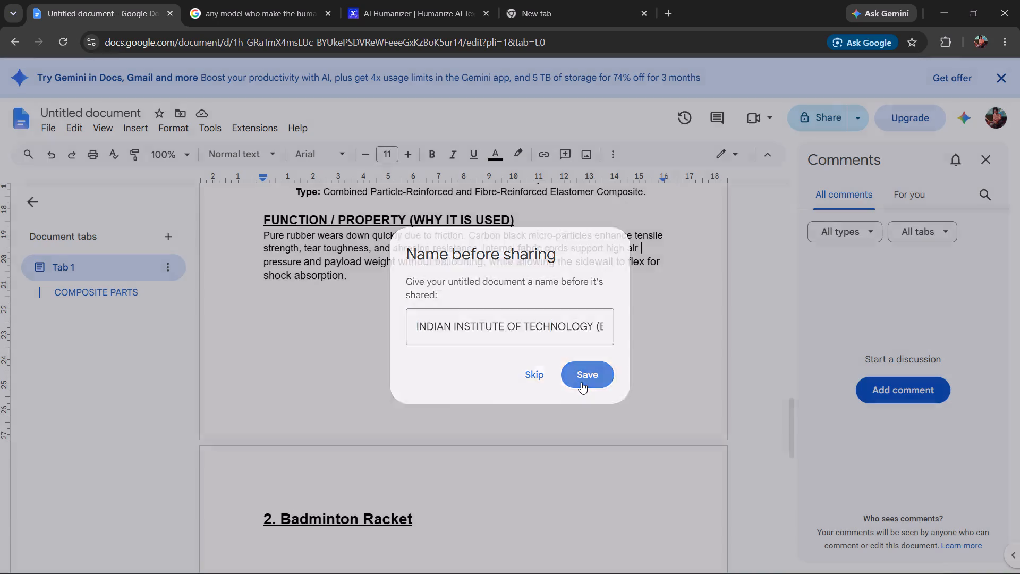
{"action": "left_click", "coordinate": [533, 375]}
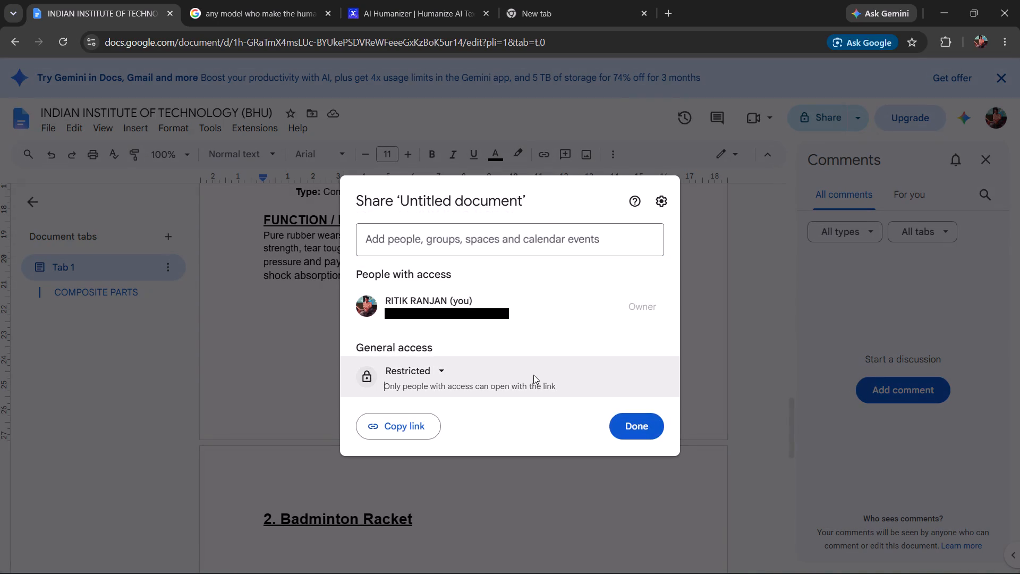
Set the document's general access to Anyone with the link and copy its sharing link.
{"action": "left_click", "coordinate": [438, 374]}
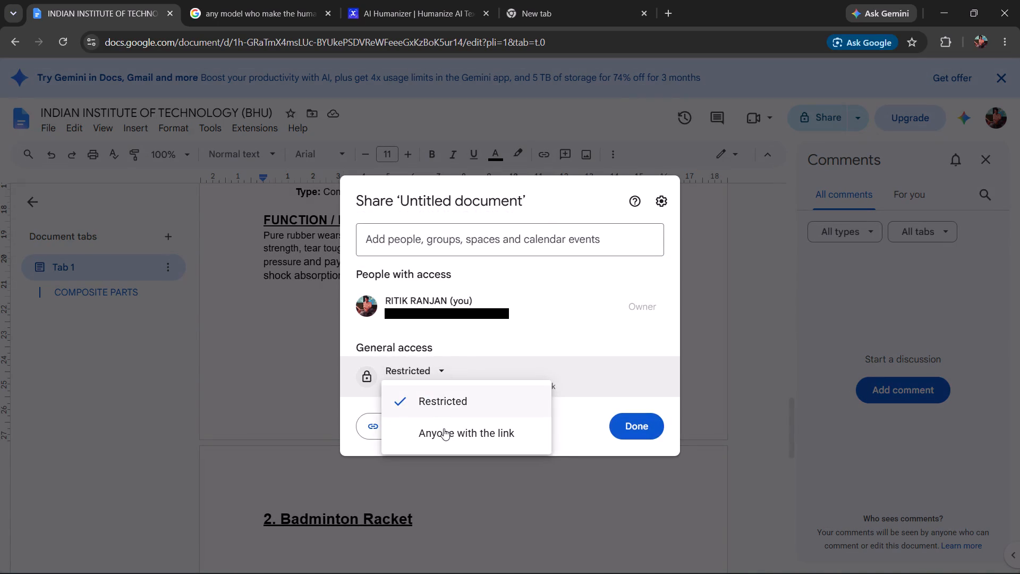
{"action": "left_click", "coordinate": [444, 428]}
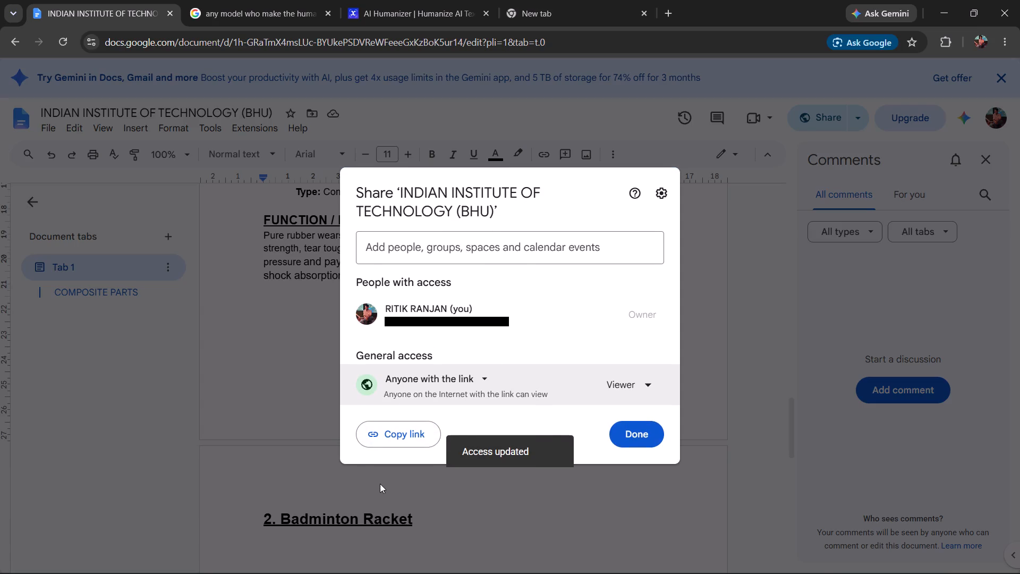
{"action": "left_click", "coordinate": [420, 421]}
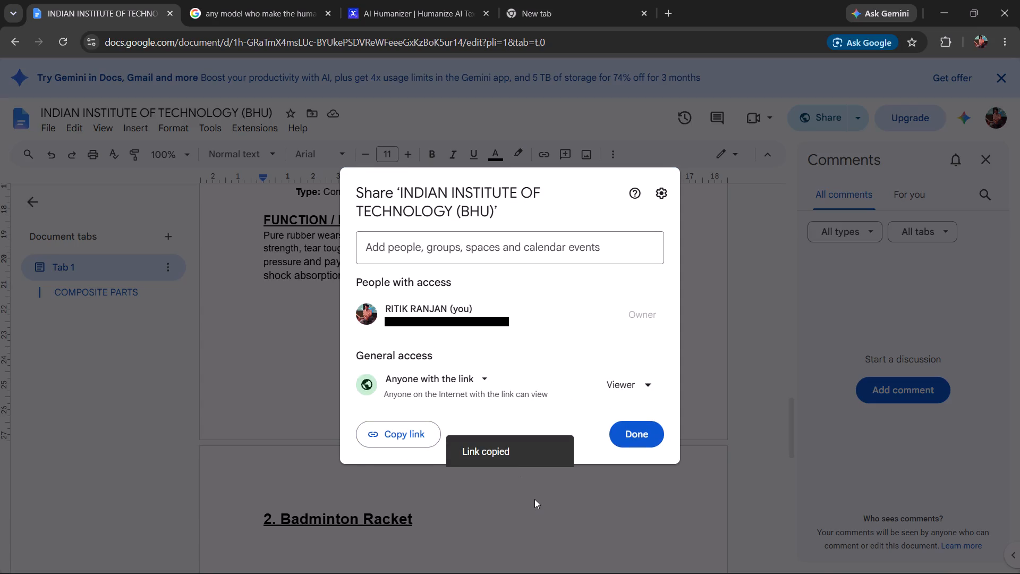
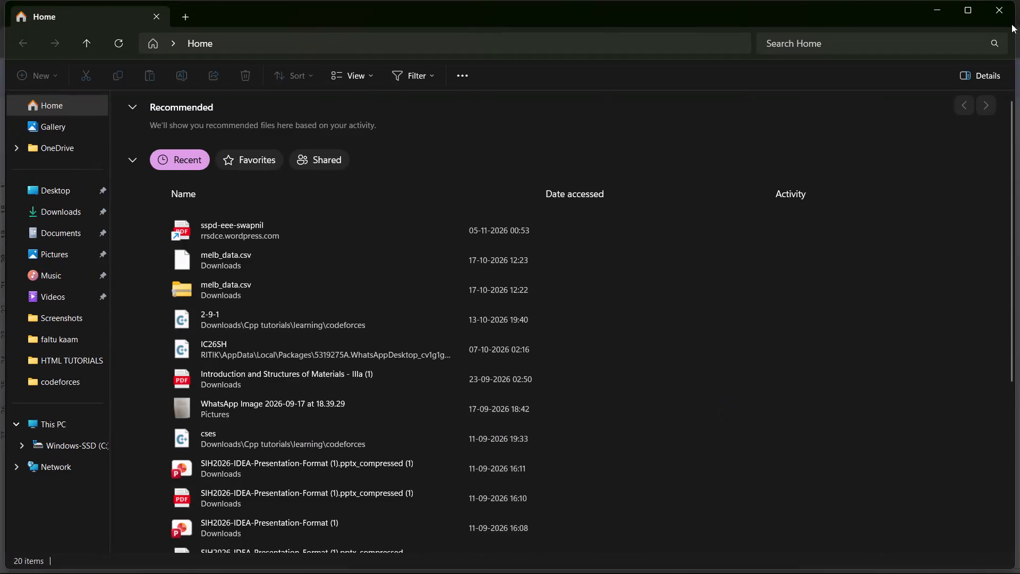
Close the File Explorer window and return to the Google Docs document.
{"action": "left_click", "coordinate": [1003, 14]}
{"action": "left_click", "coordinate": [728, 314]}
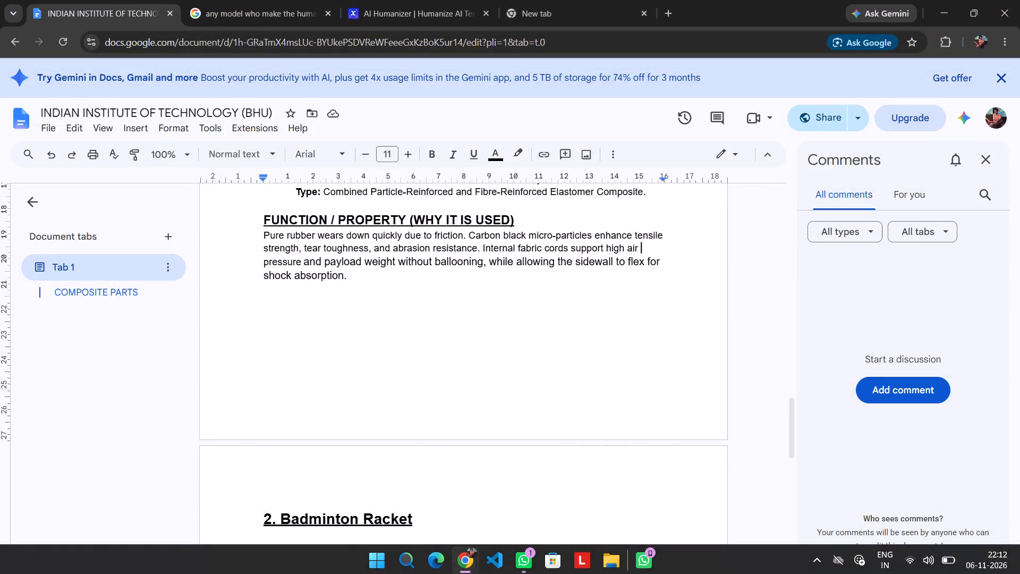
Start a new line directly below the "2. Badminton Racket" title.
{"action": "scroll", "coordinate": [597, 395], "scroll_direction": "down", "scroll_amount": 2}
{"action": "left_click", "coordinate": [370, 425]}
{"action": "left_click", "coordinate": [368, 455]}
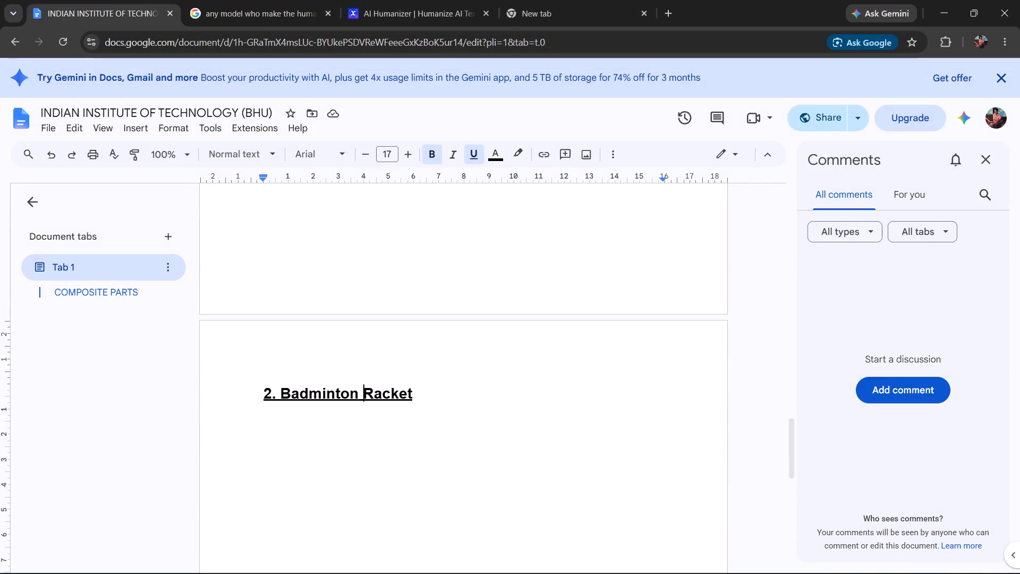
{"action": "double_click", "coordinate": [435, 411]}
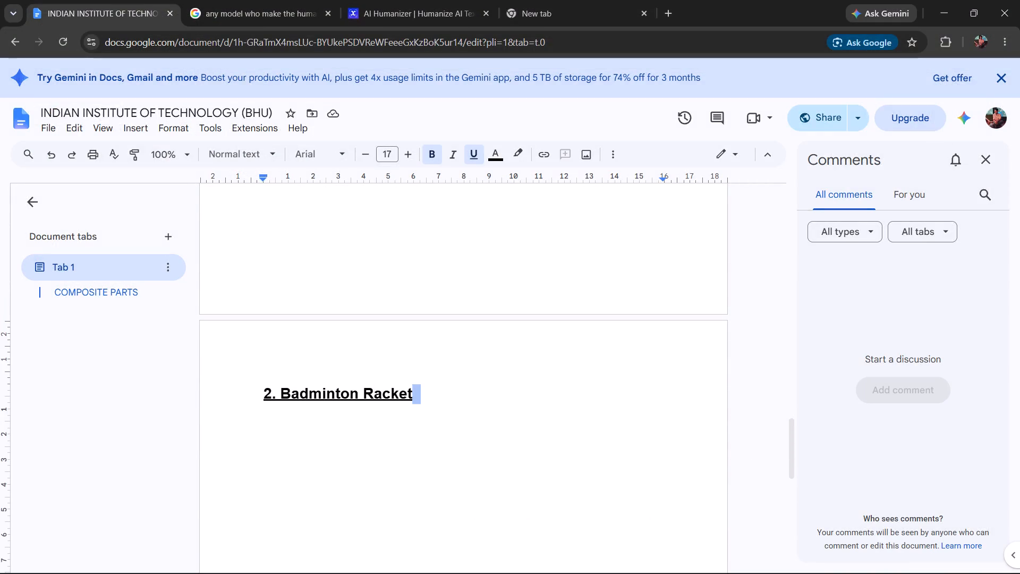
{"action": "left_click", "coordinate": [439, 399]}
{"action": "key", "text": "Return"}
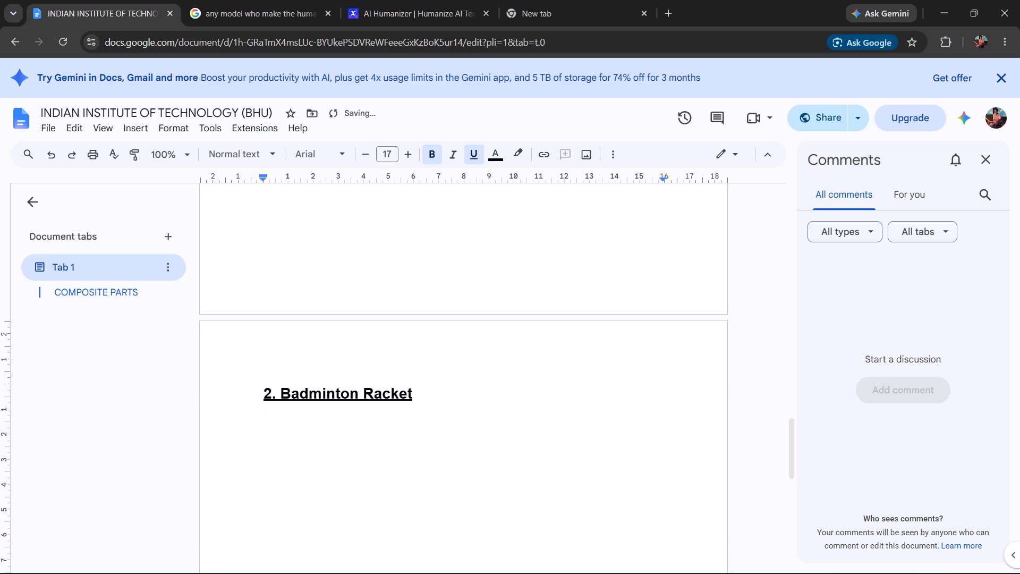
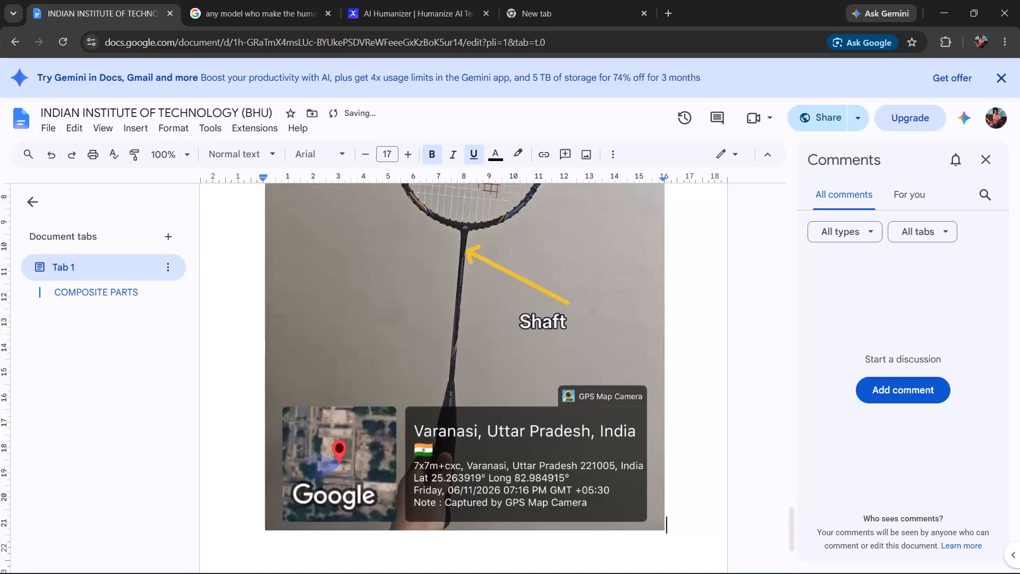
Shrink the badminton racket photo proportionally to about 7 cm wide and start a new line below it.
{"action": "left_click", "coordinate": [658, 522]}
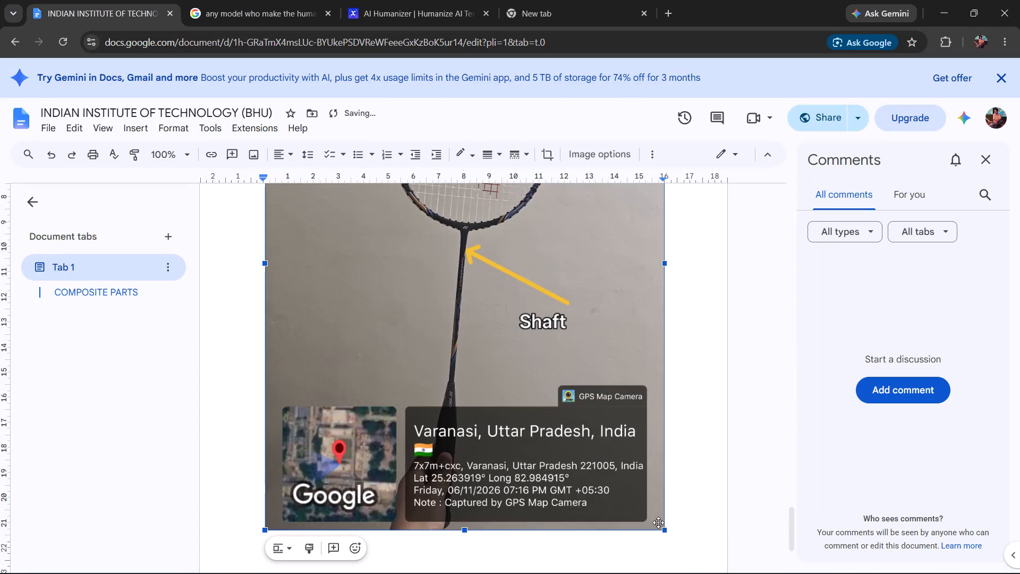
{"action": "left_click_drag", "start_coordinate": [665, 534], "coordinate": [679, 527]}
{"action": "left_click_drag", "start_coordinate": [662, 529], "coordinate": [275, 277]}
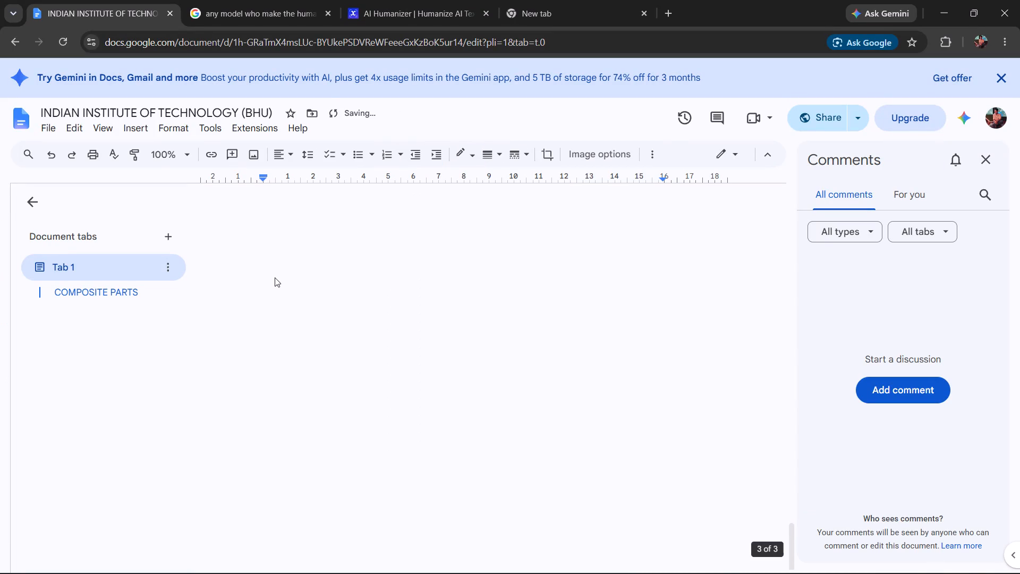
{"action": "scroll", "coordinate": [275, 277], "scroll_direction": "up", "scroll_amount": 7}
{"action": "scroll", "coordinate": [275, 277], "scroll_direction": "right", "scroll_amount": 1}
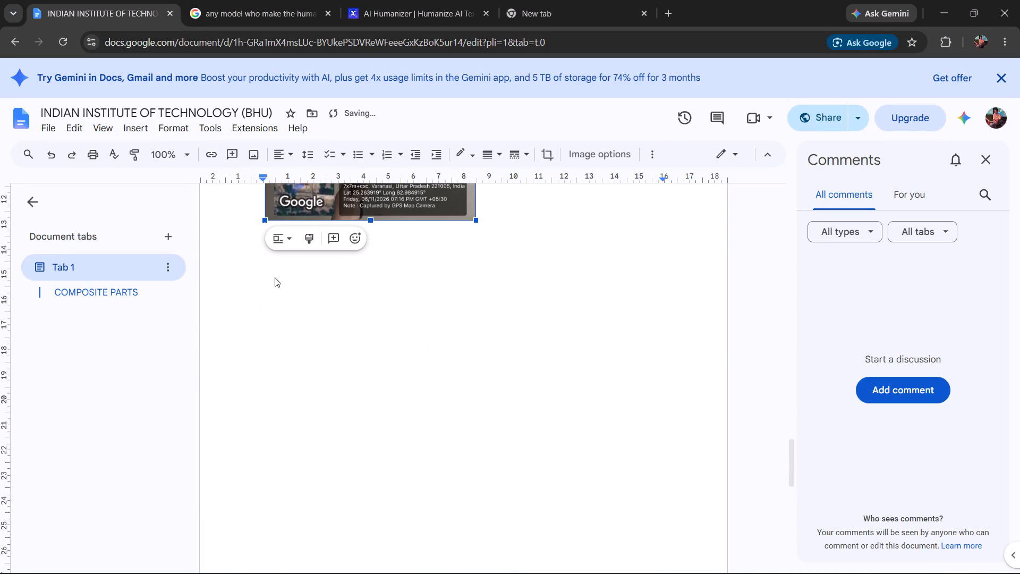
{"action": "scroll", "coordinate": [294, 326], "scroll_direction": "up", "scroll_amount": 3}
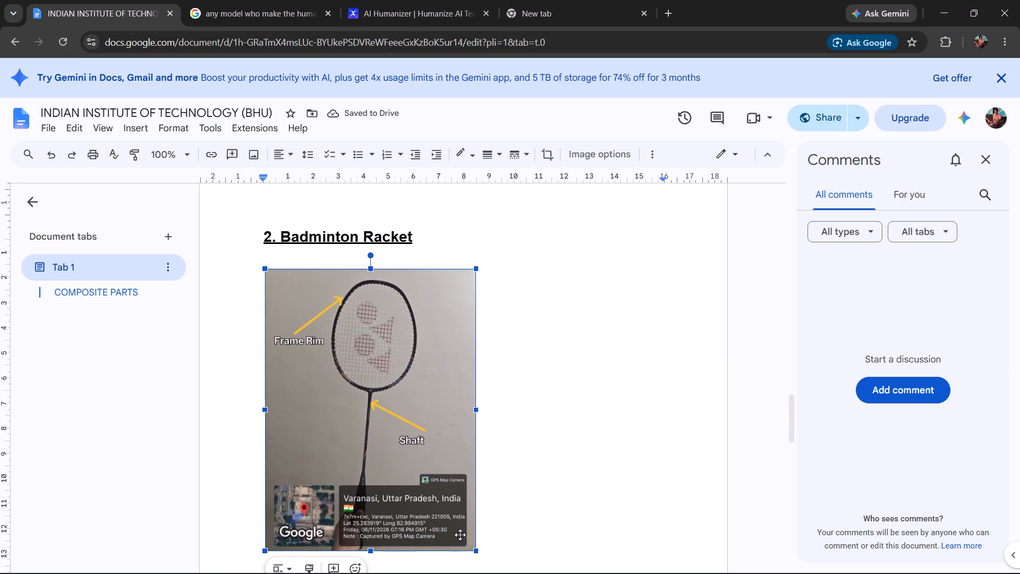
{"action": "left_click_drag", "start_coordinate": [477, 553], "coordinate": [363, 457]}
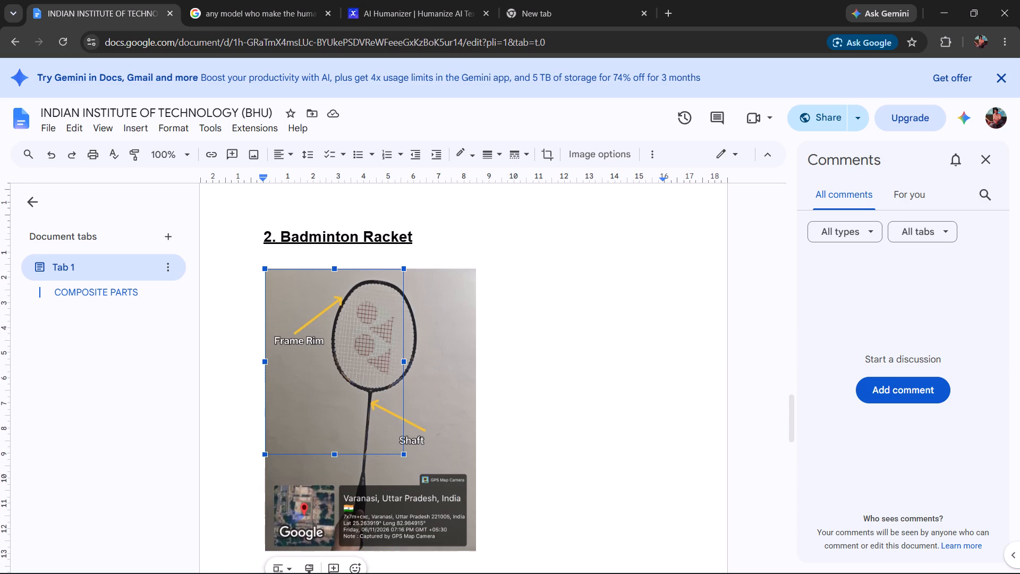
{"action": "left_click_drag", "start_coordinate": [403, 455], "coordinate": [443, 483]}
{"action": "scroll", "coordinate": [507, 438], "scroll_direction": "down", "scroll_amount": 1}
{"action": "left_click", "coordinate": [455, 407]}
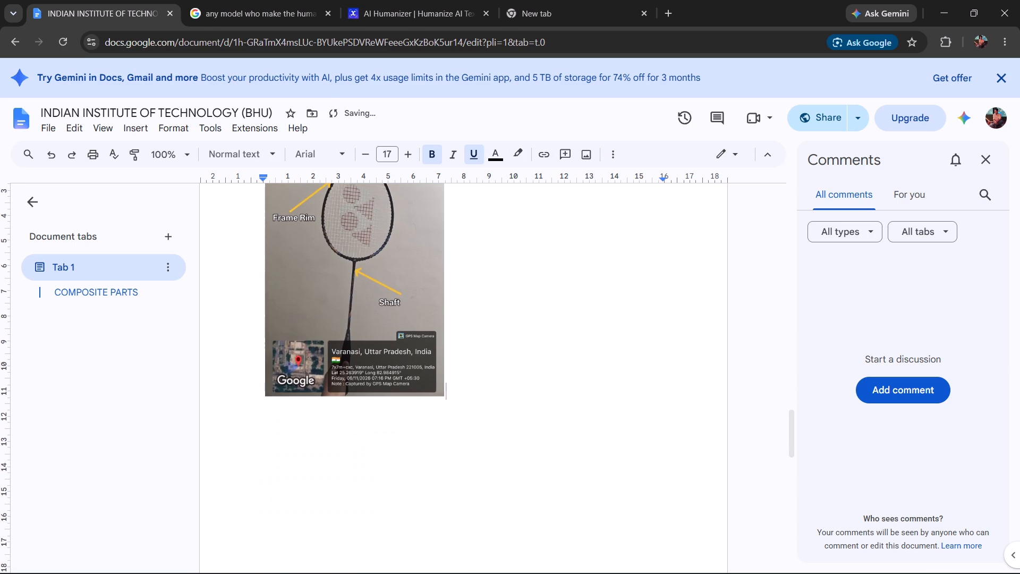
{"action": "key", "text": "Return"}
Compare the racket page's layout with the preceding bicycle tyre page.
{"action": "scroll", "coordinate": [455, 407], "scroll_direction": "up", "scroll_amount": 8}
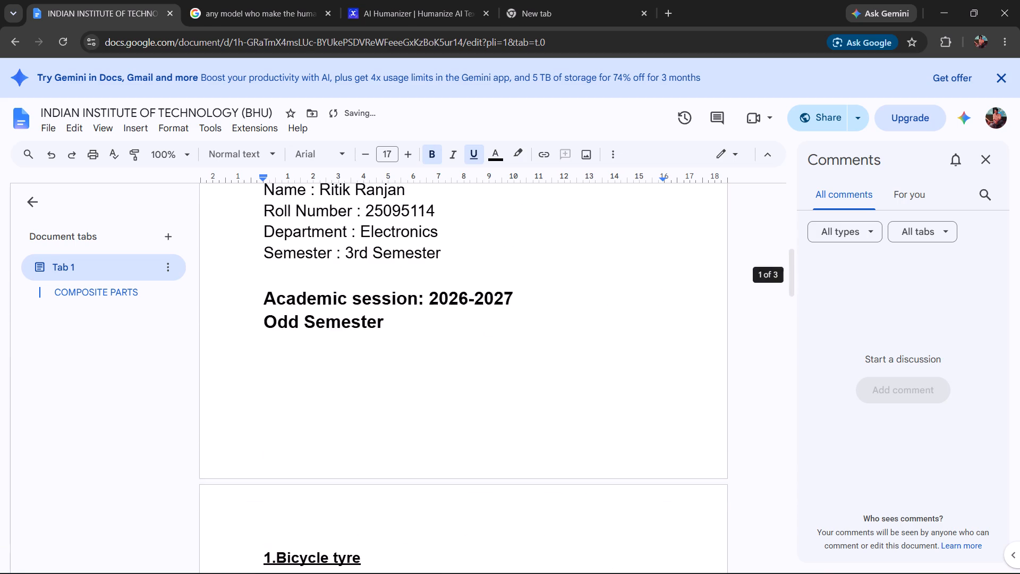
{"action": "scroll", "coordinate": [455, 407], "scroll_direction": "down", "scroll_amount": 4}
{"action": "scroll", "coordinate": [455, 407], "scroll_direction": "up", "scroll_amount": 2}
{"action": "scroll", "coordinate": [455, 407], "scroll_direction": "down", "scroll_amount": 4}
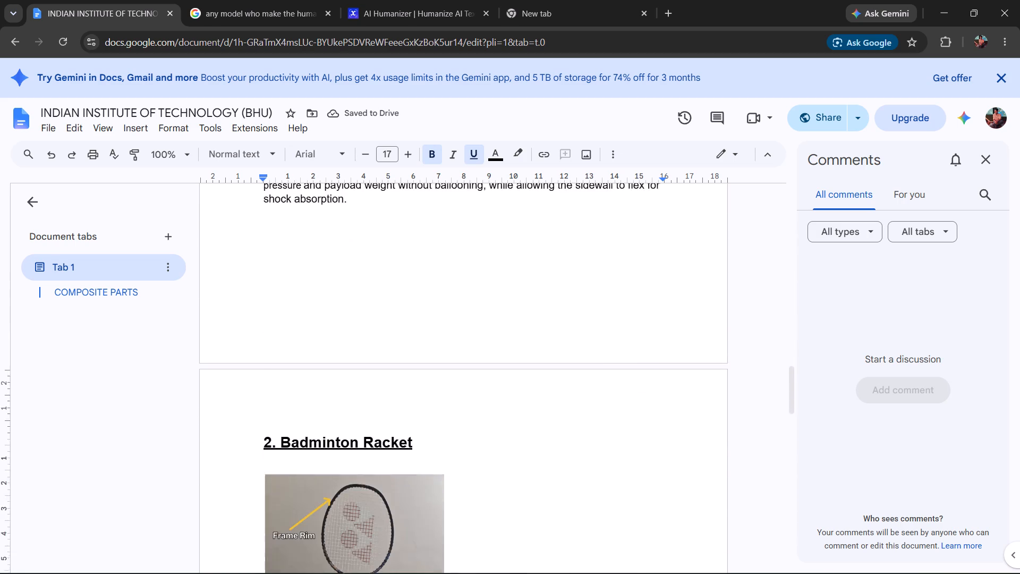
{"action": "scroll", "coordinate": [455, 407], "scroll_direction": "down", "scroll_amount": 1}
{"action": "scroll", "coordinate": [496, 323], "scroll_direction": "down", "scroll_amount": 1}
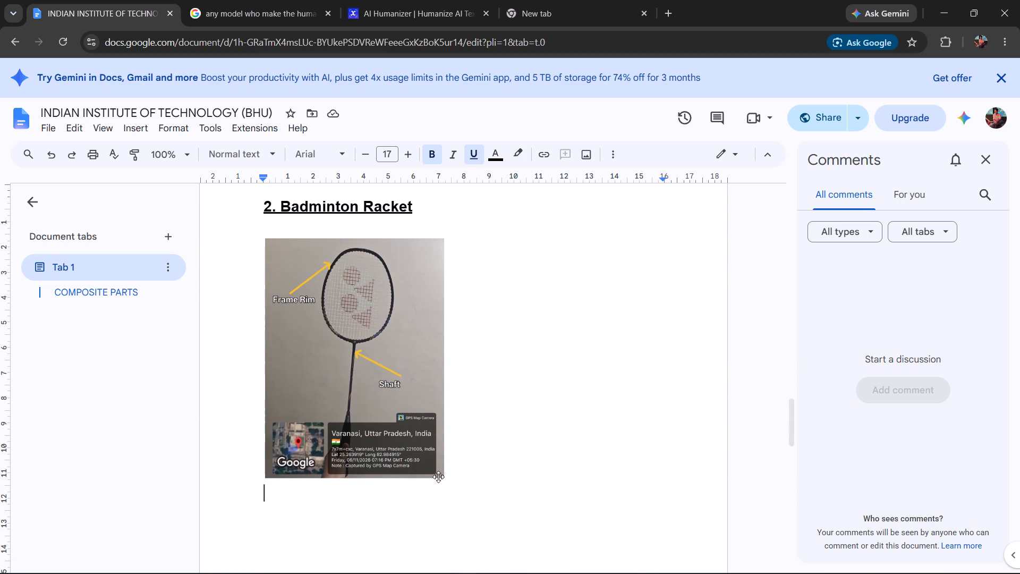
Shrink the badminton racket photo further to about 6 cm wide and insert another line directly below it.
{"action": "left_click", "coordinate": [438, 477]}
{"action": "left_click_drag", "start_coordinate": [443, 480], "coordinate": [393, 447]}
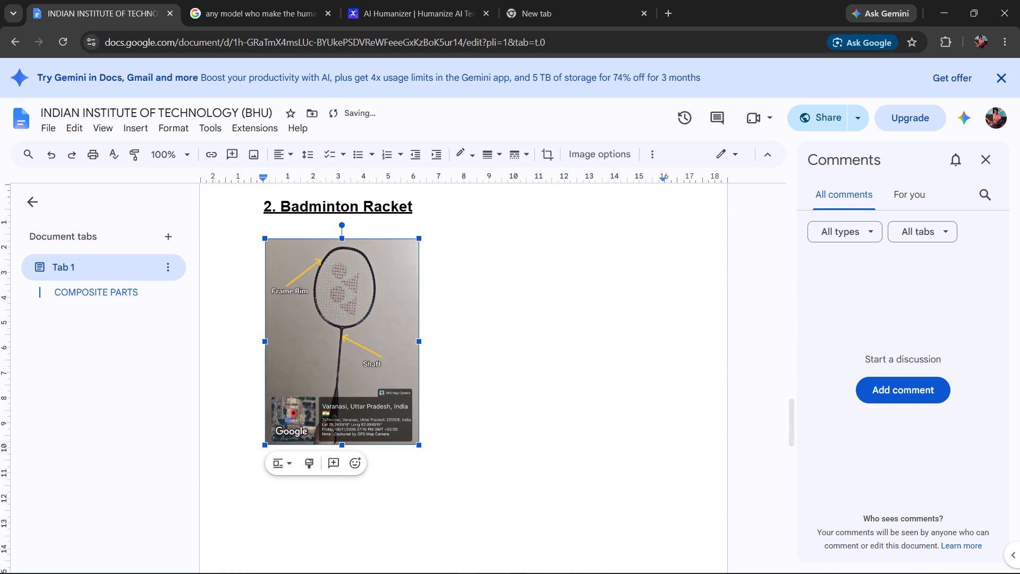
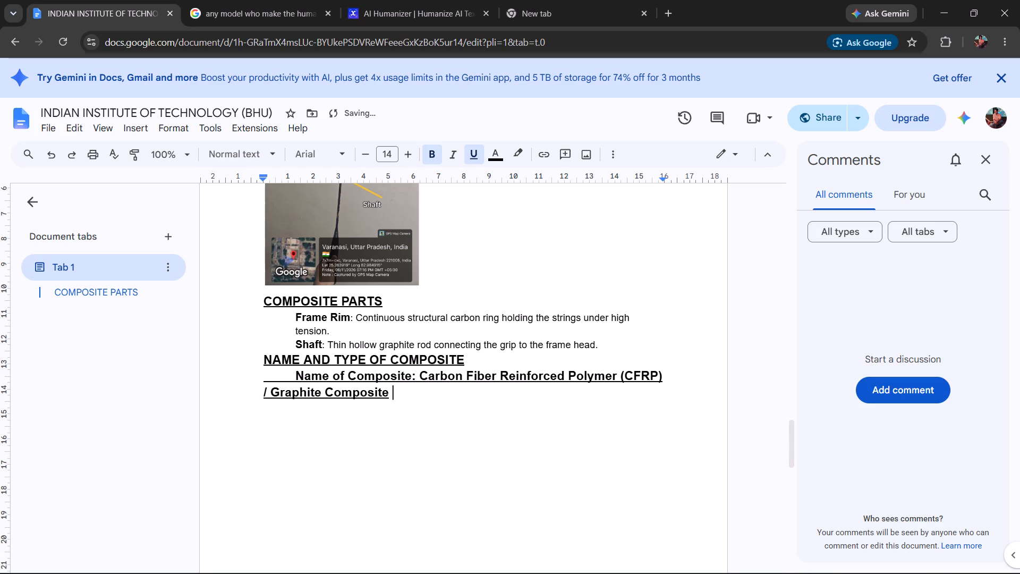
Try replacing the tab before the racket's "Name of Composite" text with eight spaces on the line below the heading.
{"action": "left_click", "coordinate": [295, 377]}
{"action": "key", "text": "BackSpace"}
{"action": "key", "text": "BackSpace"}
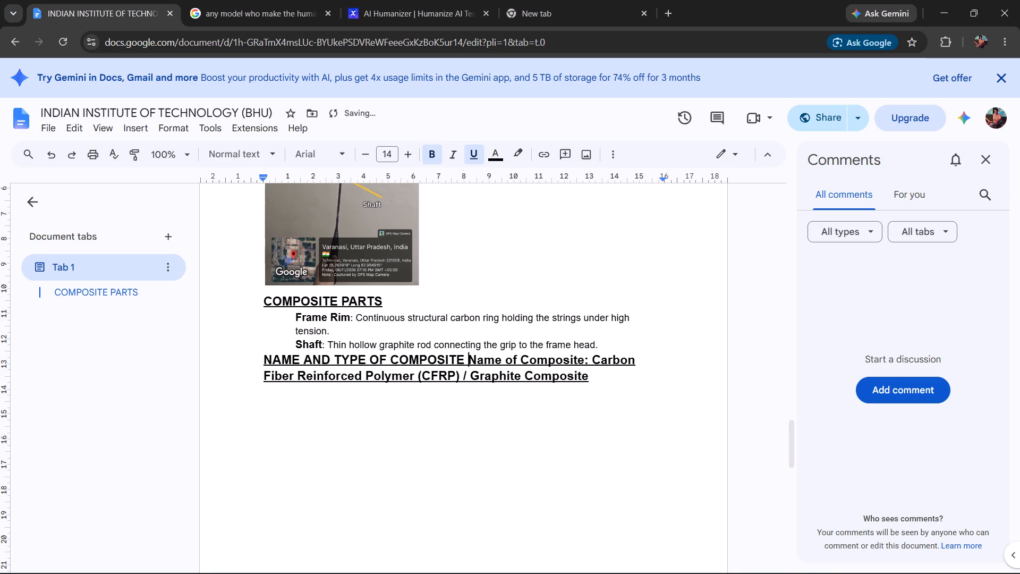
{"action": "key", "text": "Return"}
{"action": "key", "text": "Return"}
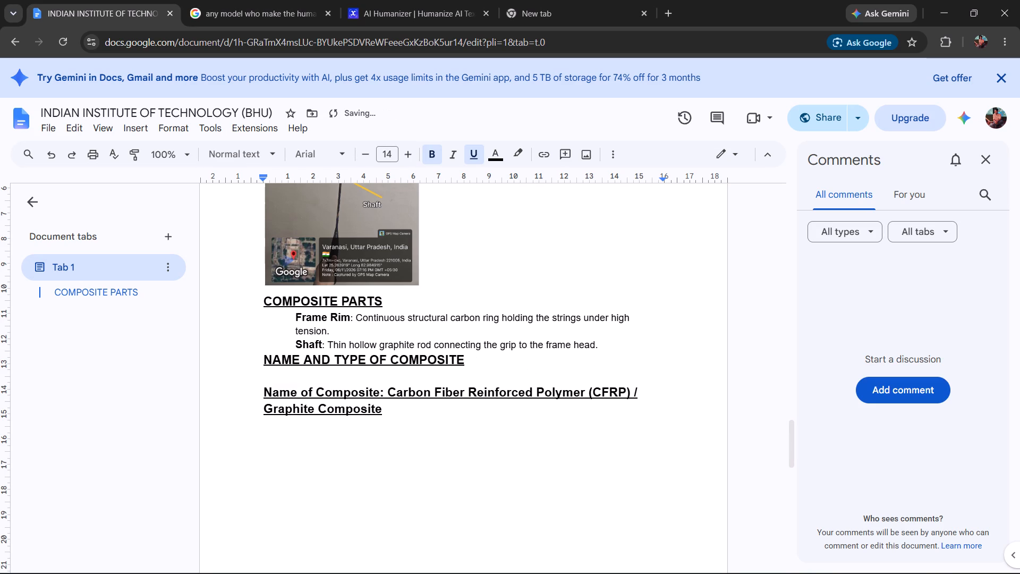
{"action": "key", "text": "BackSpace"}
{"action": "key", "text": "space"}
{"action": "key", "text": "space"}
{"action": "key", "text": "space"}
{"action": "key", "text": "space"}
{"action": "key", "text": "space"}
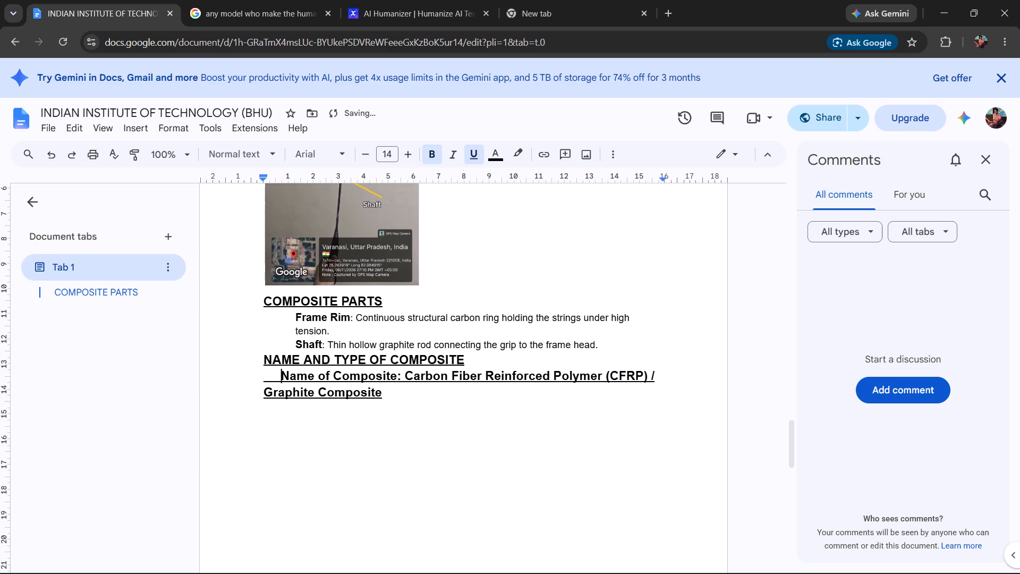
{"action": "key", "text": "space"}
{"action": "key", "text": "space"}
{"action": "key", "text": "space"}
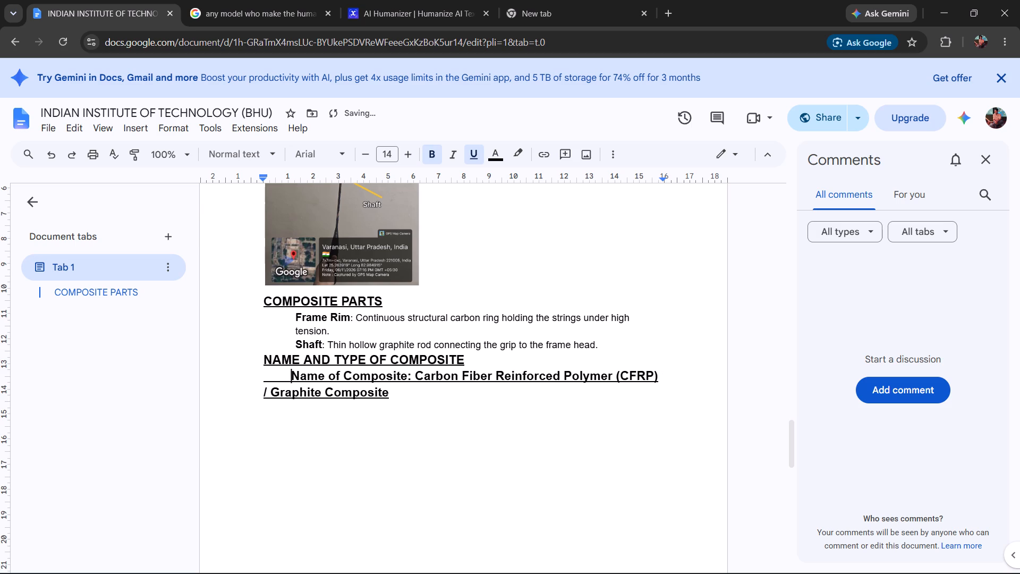
Replace the slash before "Graphite Composite" with three spaces.
{"action": "left_click", "coordinate": [264, 386]}
{"action": "key", "text": "Right"}
{"action": "key", "text": "BackSpace"}
{"action": "key", "text": "space"}
{"action": "key", "text": "space"}
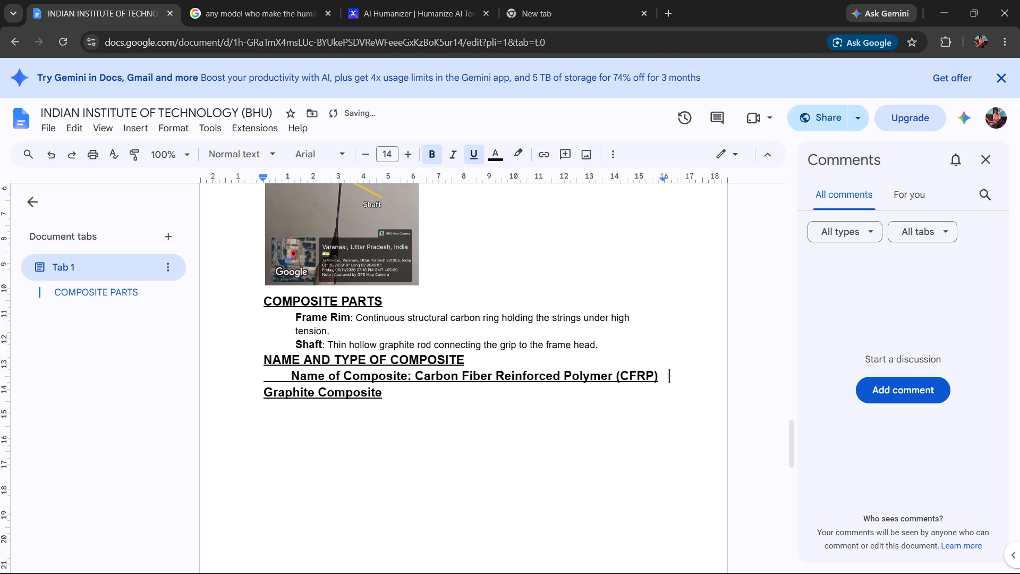
{"action": "key", "text": "space"}
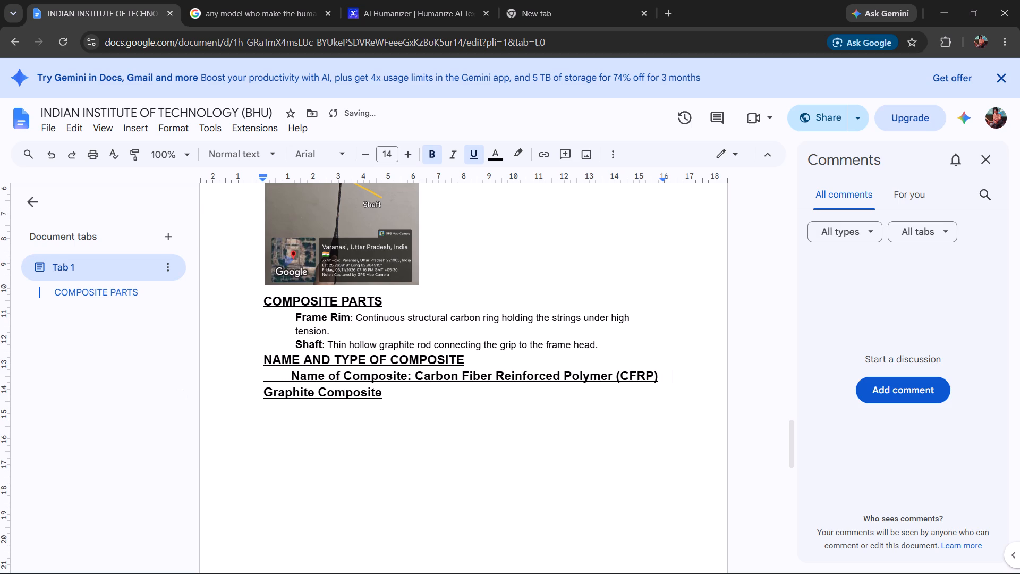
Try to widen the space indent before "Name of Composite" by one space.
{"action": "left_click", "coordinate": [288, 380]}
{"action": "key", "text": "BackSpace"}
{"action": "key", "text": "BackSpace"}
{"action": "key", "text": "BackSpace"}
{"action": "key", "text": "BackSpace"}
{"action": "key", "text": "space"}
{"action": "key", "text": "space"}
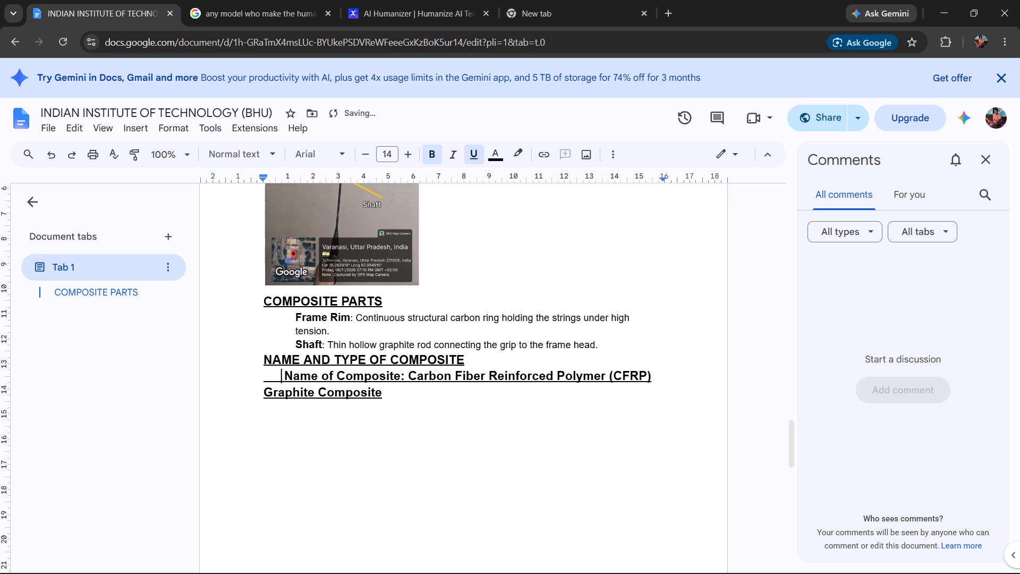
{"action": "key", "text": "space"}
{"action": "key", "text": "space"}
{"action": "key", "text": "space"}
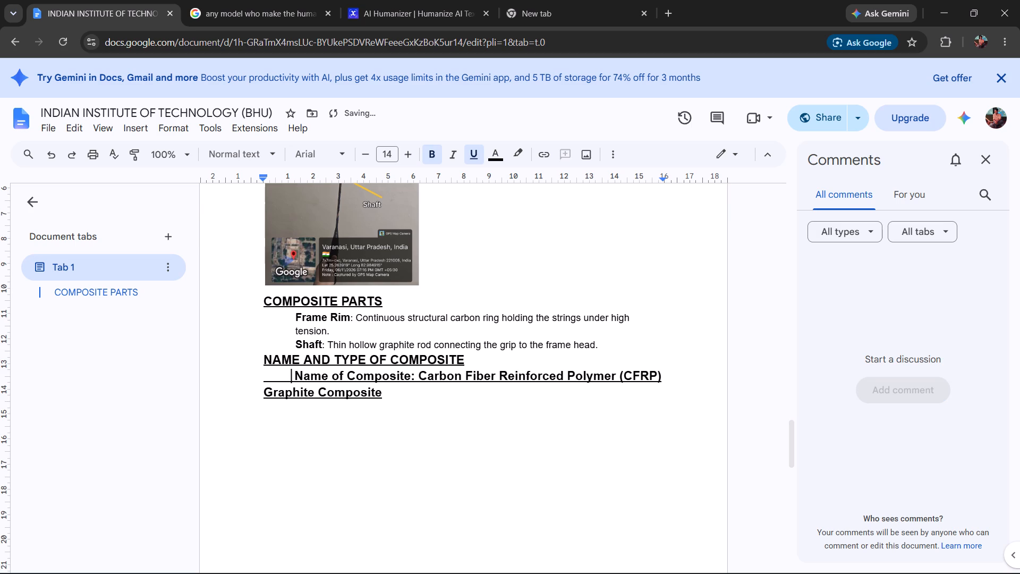
Set the racket page's "Name of Composite: Carbon Fiber Reinforced Polymer (CFRP) Graphite Composite" text to font size 11 without bold or underline.
{"action": "left_click", "coordinate": [287, 377]}
{"action": "left_click_drag", "start_coordinate": [295, 375], "coordinate": [352, 386]}
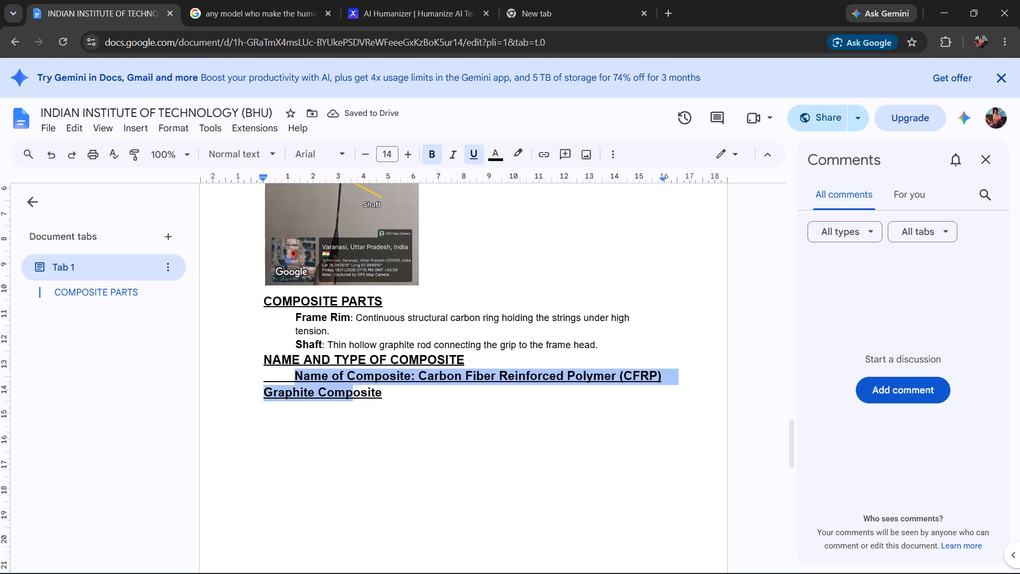
{"action": "left_click_drag", "start_coordinate": [352, 386], "coordinate": [387, 391]}
{"action": "double_click", "coordinate": [368, 154]}
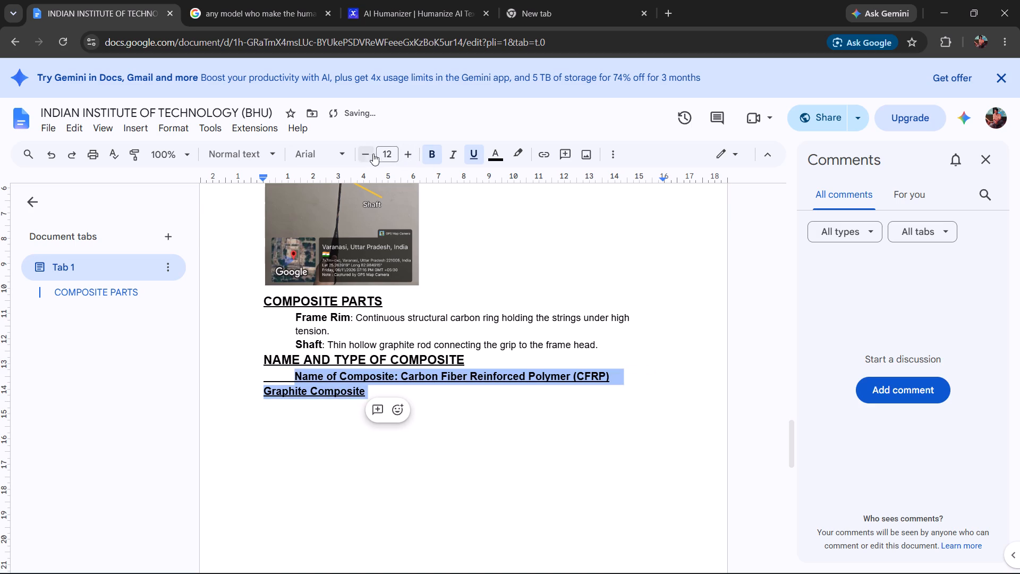
{"action": "left_click", "coordinate": [372, 151]}
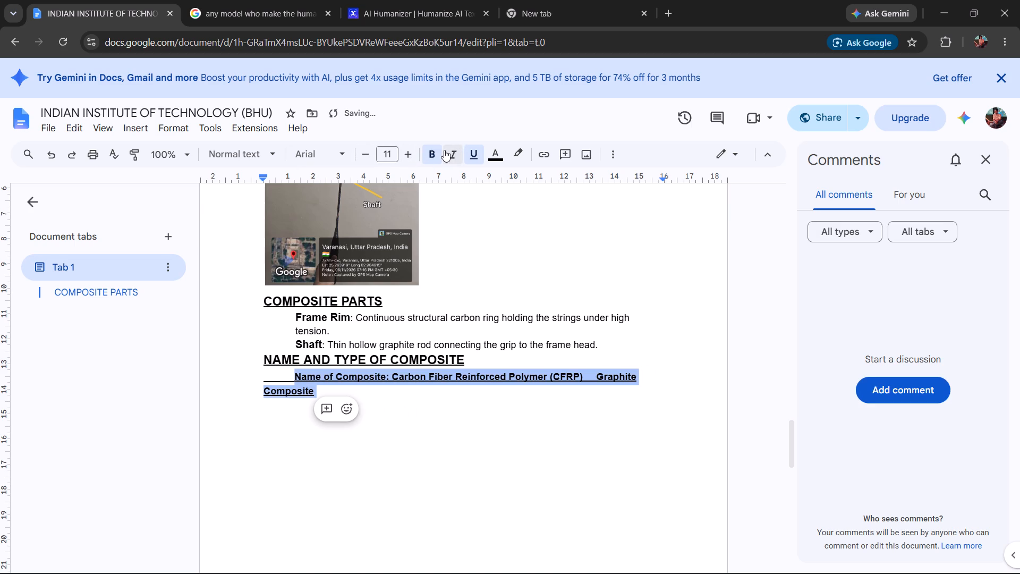
{"action": "left_click", "coordinate": [438, 151]}
{"action": "left_click", "coordinate": [474, 149]}
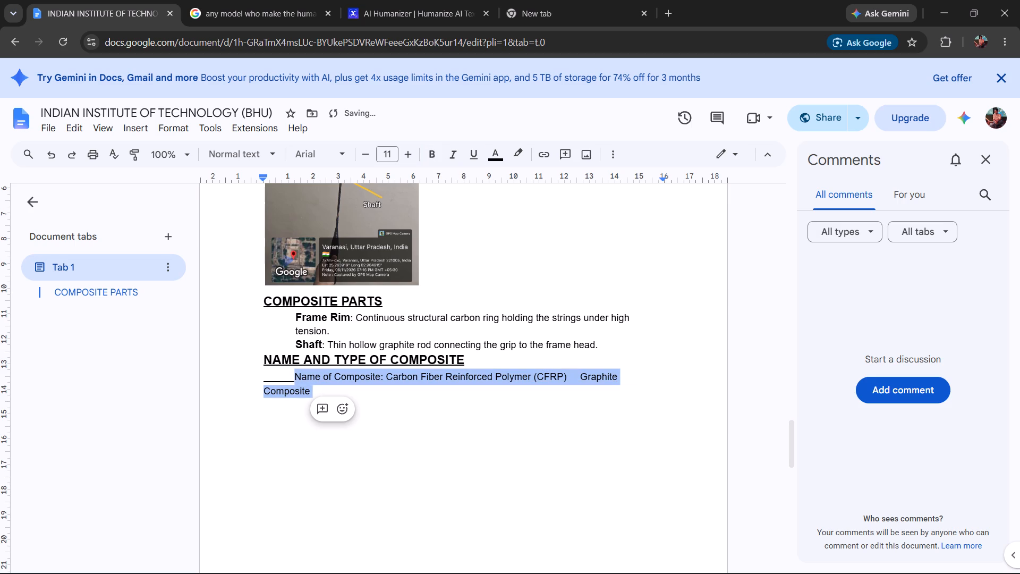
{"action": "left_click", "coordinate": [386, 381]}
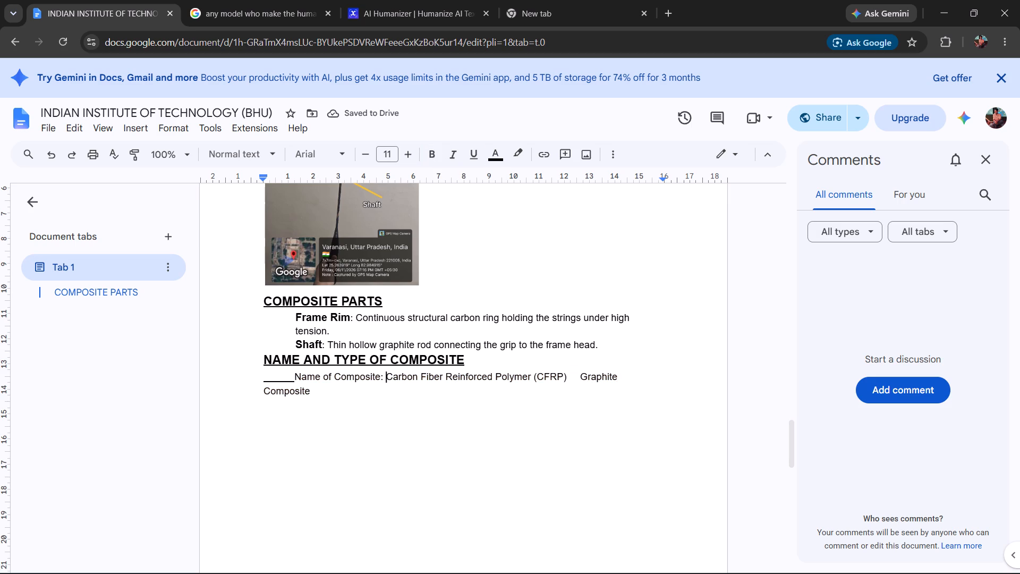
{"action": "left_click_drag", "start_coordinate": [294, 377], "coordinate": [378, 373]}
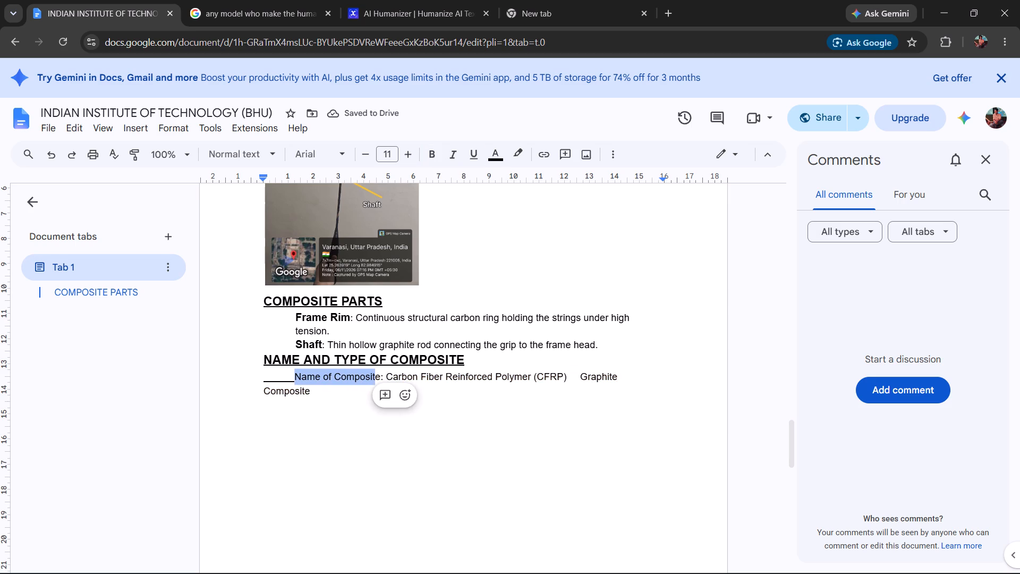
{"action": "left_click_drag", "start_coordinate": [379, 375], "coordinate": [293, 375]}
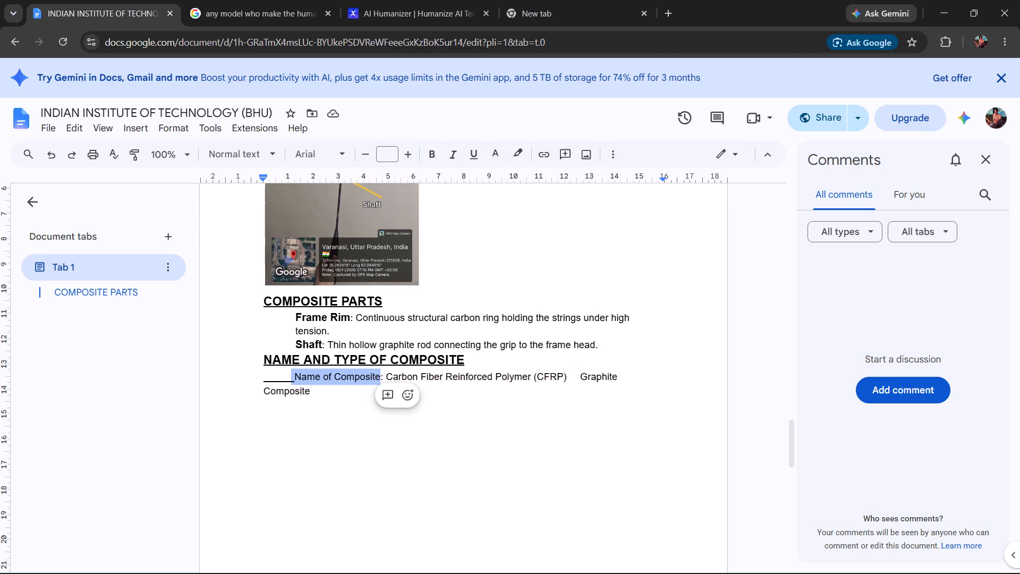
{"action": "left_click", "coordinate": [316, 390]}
Strip the underlined indent before "Name of Composite" and restart the text on the line directly below the heading.
{"action": "left_click", "coordinate": [290, 377]}
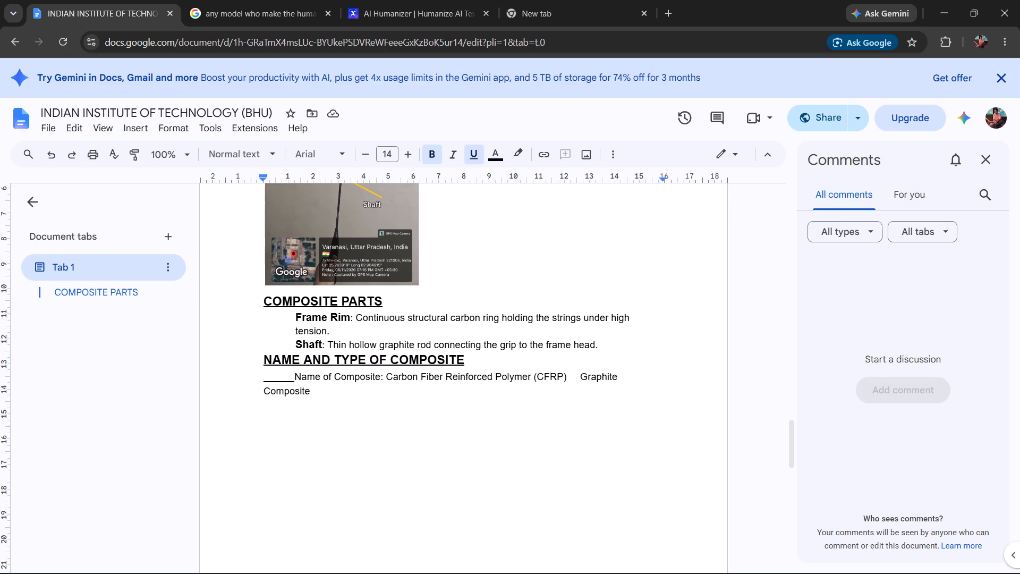
{"action": "key", "text": "BackSpace"}
{"action": "key", "text": "BackSpace"}
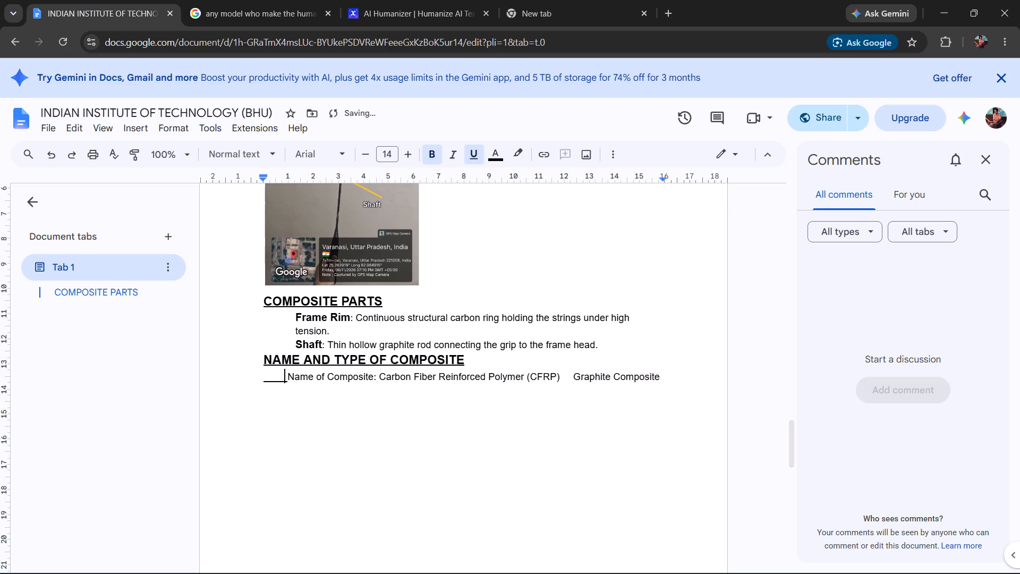
{"action": "key", "text": "space"}
{"action": "key", "text": "space"}
{"action": "key", "text": "BackSpace"}
{"action": "key", "text": "BackSpace"}
{"action": "key", "text": "BackSpace"}
{"action": "key", "text": "BackSpace"}
{"action": "key", "text": "BackSpace"}
{"action": "key", "text": "BackSpace"}
{"action": "key", "text": "BackSpace"}
{"action": "key", "text": "BackSpace"}
{"action": "key", "text": "BackSpace"}
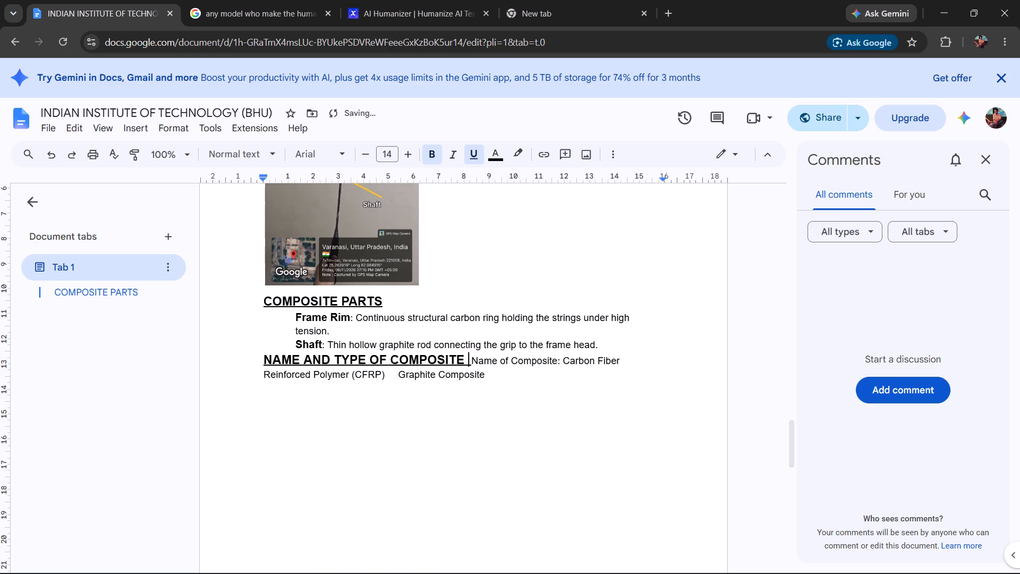
{"action": "key", "text": "Return"}
{"action": "key", "text": "Return"}
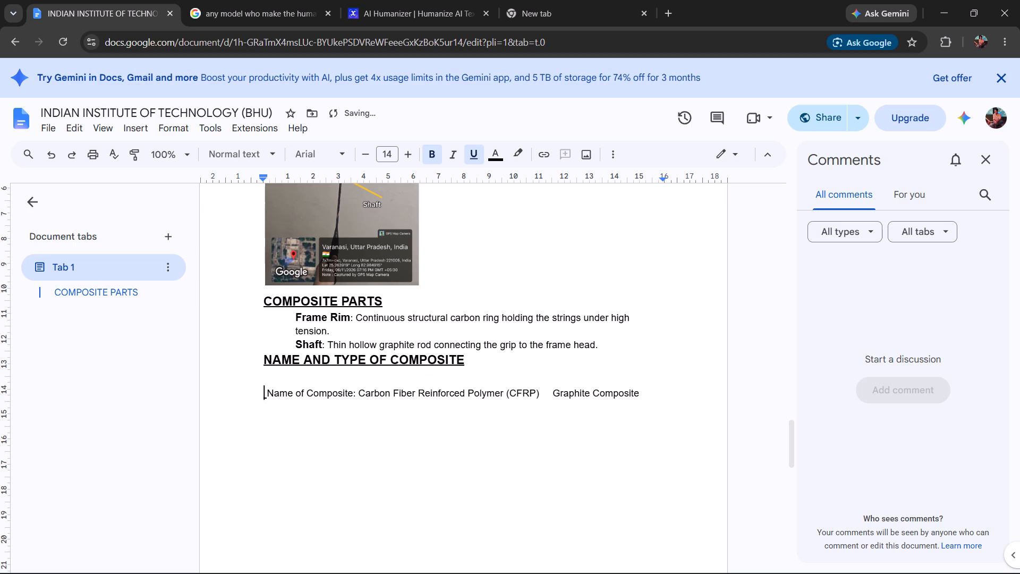
{"action": "key", "text": "BackSpace"}
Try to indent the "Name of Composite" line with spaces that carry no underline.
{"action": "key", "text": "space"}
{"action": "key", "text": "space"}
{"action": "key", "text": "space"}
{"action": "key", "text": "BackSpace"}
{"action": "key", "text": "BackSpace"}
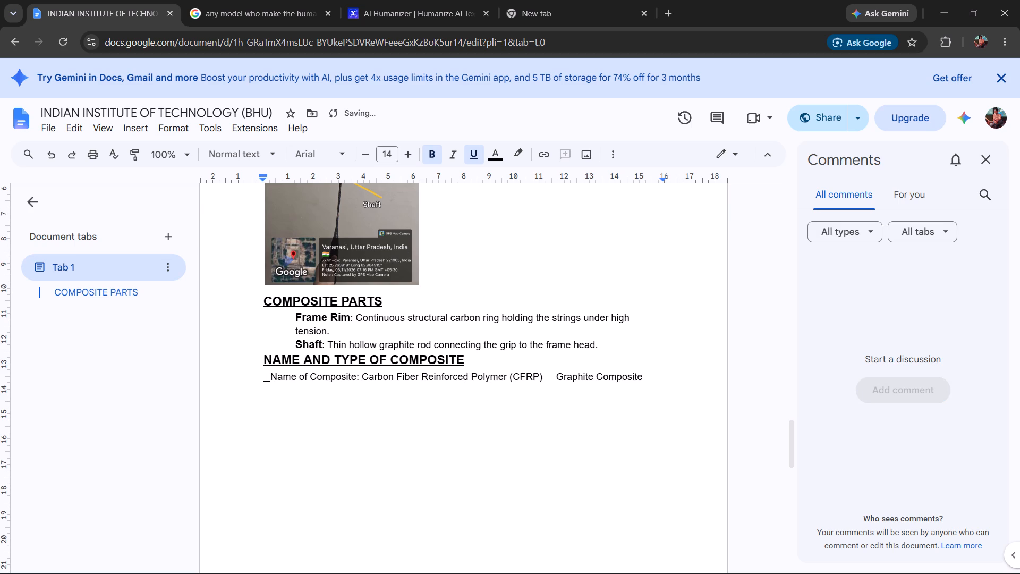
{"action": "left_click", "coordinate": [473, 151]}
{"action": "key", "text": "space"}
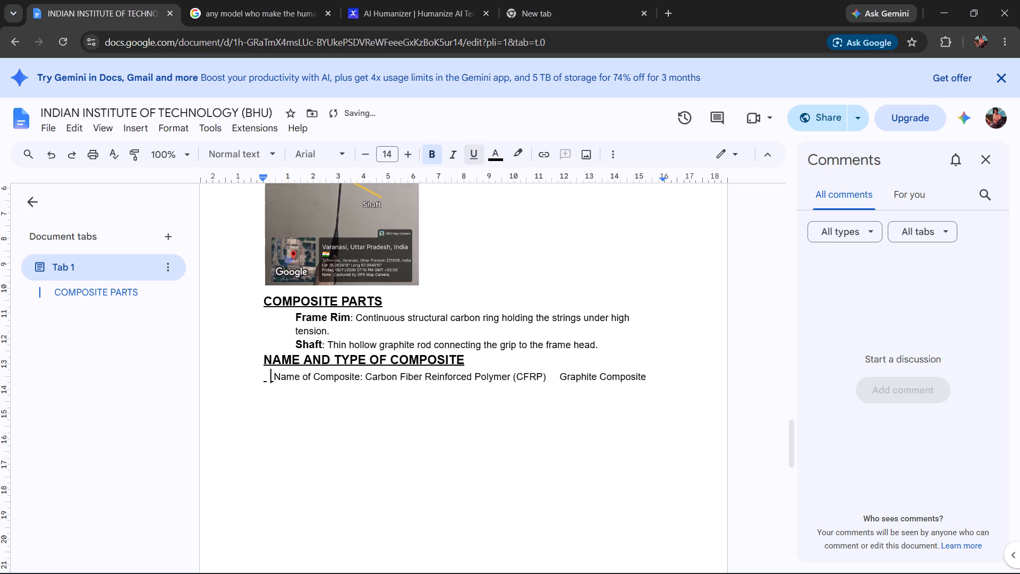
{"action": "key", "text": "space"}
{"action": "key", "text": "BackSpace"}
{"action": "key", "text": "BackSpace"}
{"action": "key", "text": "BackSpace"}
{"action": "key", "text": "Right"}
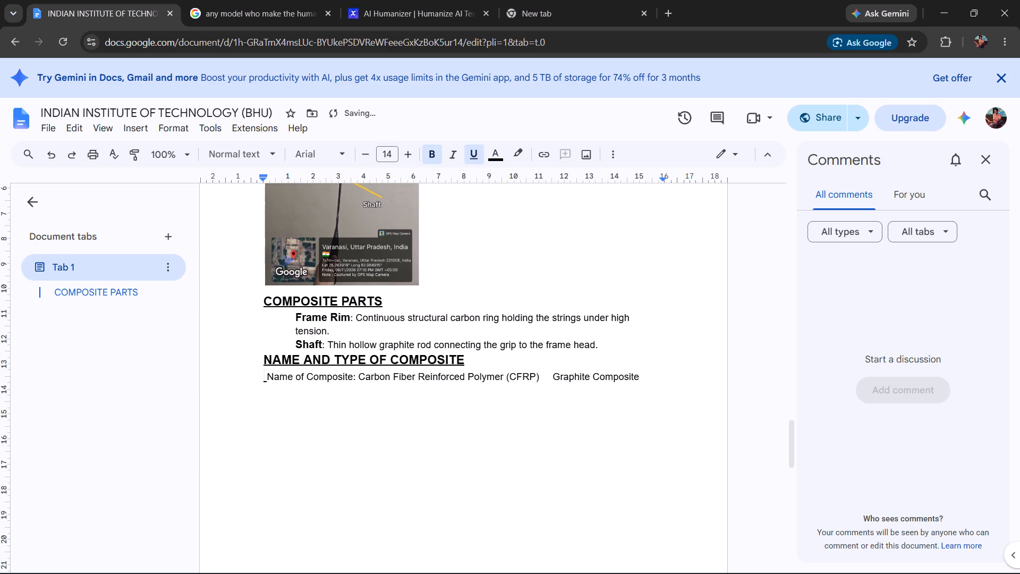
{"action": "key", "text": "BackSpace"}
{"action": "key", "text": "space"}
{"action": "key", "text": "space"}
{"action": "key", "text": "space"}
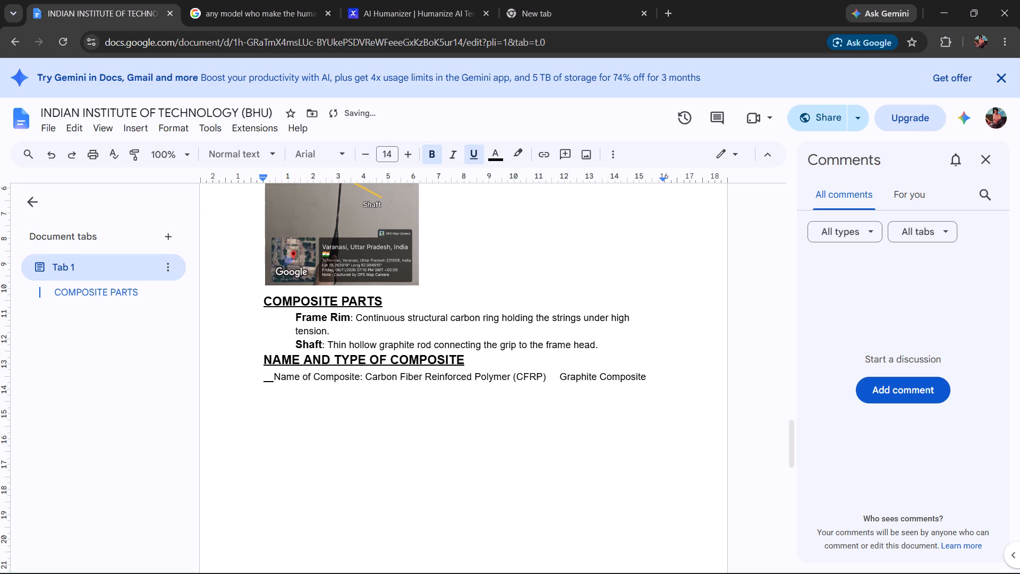
Delete the remaining underlined spaces in front of "Name of Composite".
{"action": "left_click", "coordinate": [472, 150]}
{"action": "key", "text": "BackSpace"}
{"action": "key", "text": "BackSpace"}
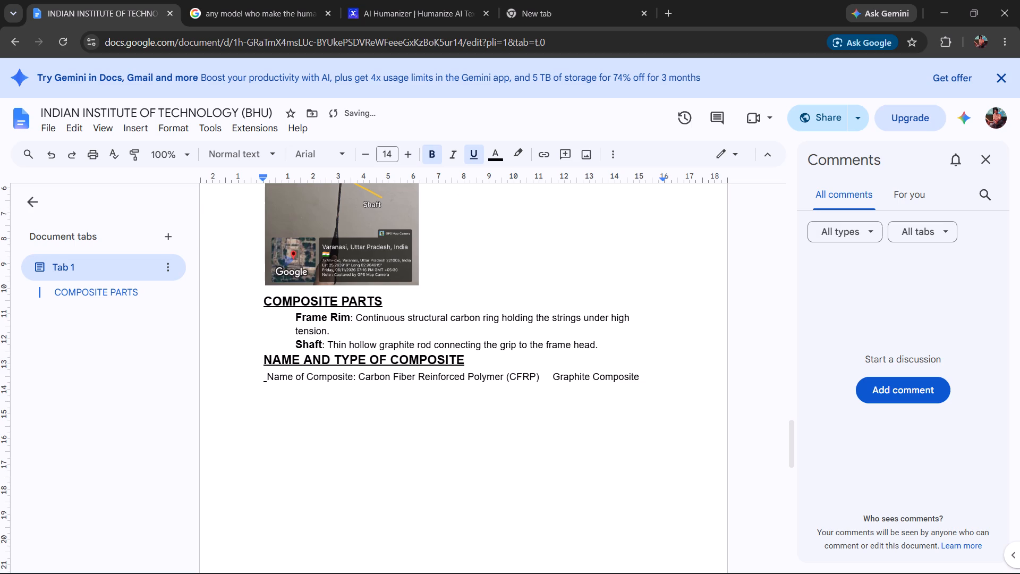
{"action": "left_click", "coordinate": [474, 153]}
{"action": "key", "text": "BackSpace"}
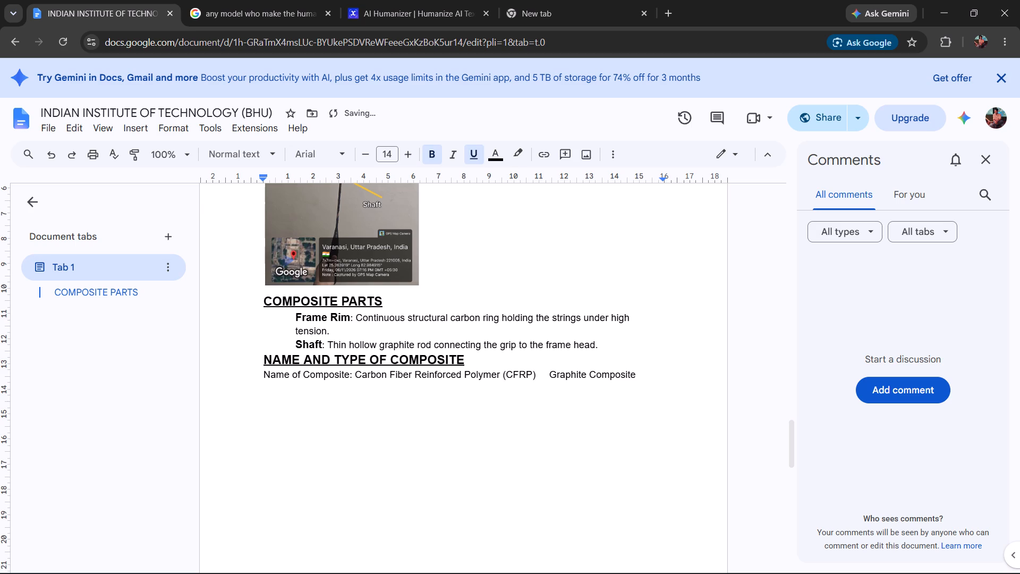
Indent the "Name of Composite" line with nine spaces without underline.
{"action": "left_click", "coordinate": [470, 157]}
{"action": "key", "text": "space"}
{"action": "key", "text": "space"}
{"action": "key", "text": "space"}
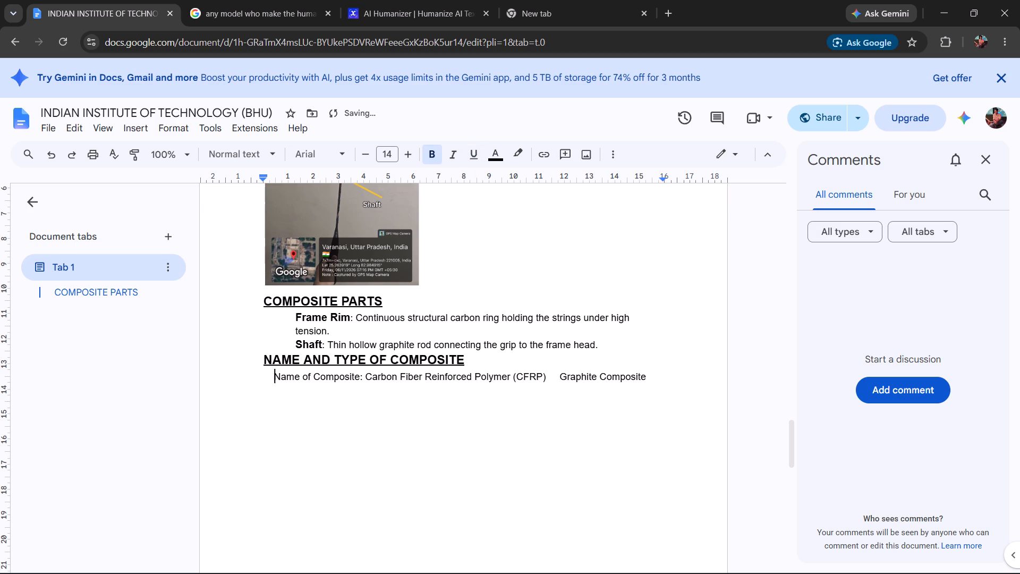
{"action": "key", "text": "space"}
{"action": "key", "text": "space"}
{"action": "key", "text": "space"}
{"action": "key", "text": "space"}
{"action": "key", "text": "space"}
{"action": "key", "text": "space"}
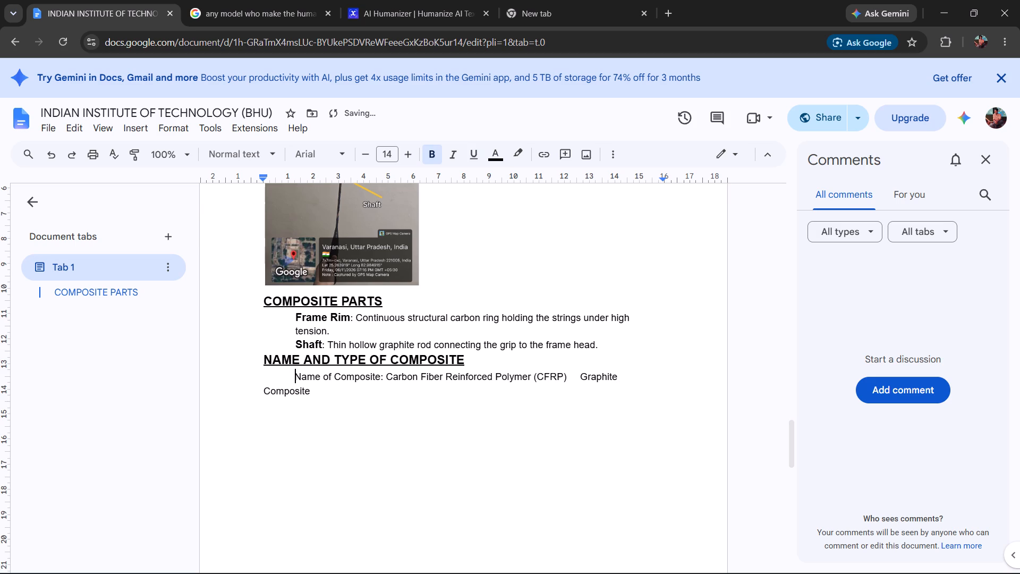
Try to indent the wrapped word "Composite" on the second line with five spaces.
{"action": "left_click", "coordinate": [262, 394]}
{"action": "key", "text": "space"}
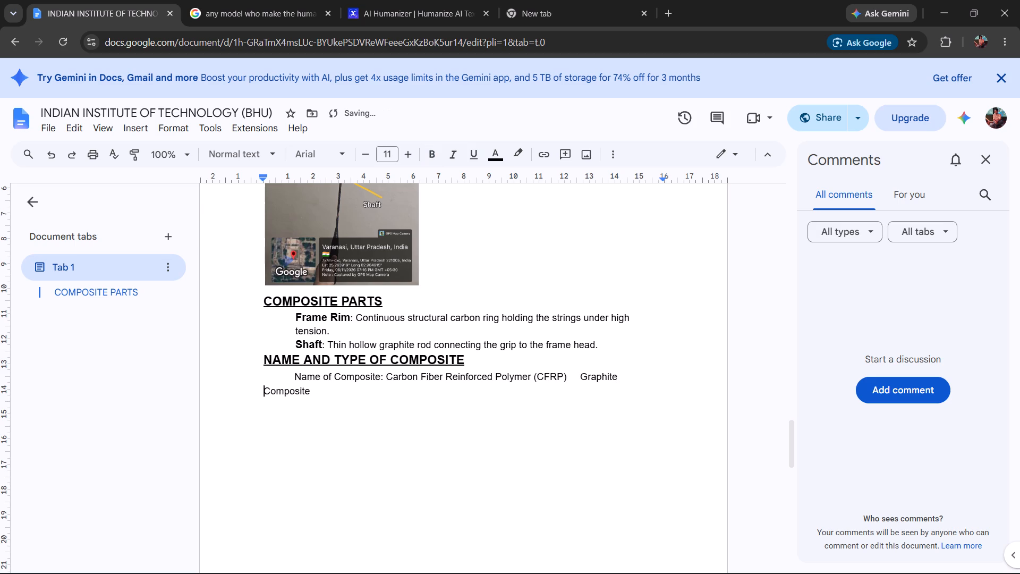
{"action": "key", "text": "space"}
{"action": "key", "text": "space"}
{"action": "key", "text": "space"}
{"action": "key", "text": "space"}
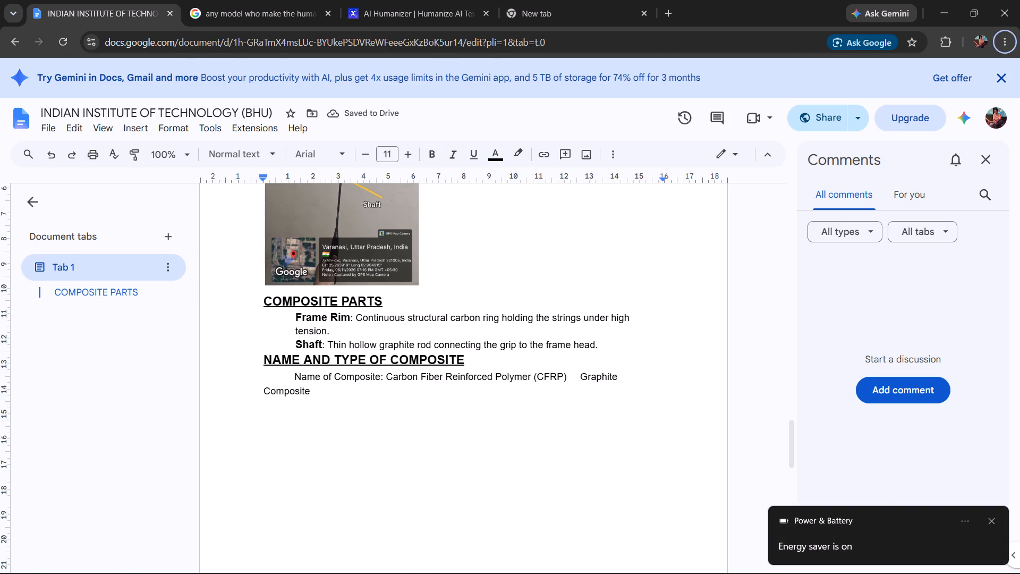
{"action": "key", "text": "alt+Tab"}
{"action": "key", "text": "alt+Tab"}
Remove the extra spaces between "(CFRP)" and "Graphite" in the Name of Composite line.
{"action": "left_click", "coordinate": [571, 374]}
{"action": "key", "text": "Right"}
{"action": "key", "text": "Right"}
{"action": "key", "text": "Right"}
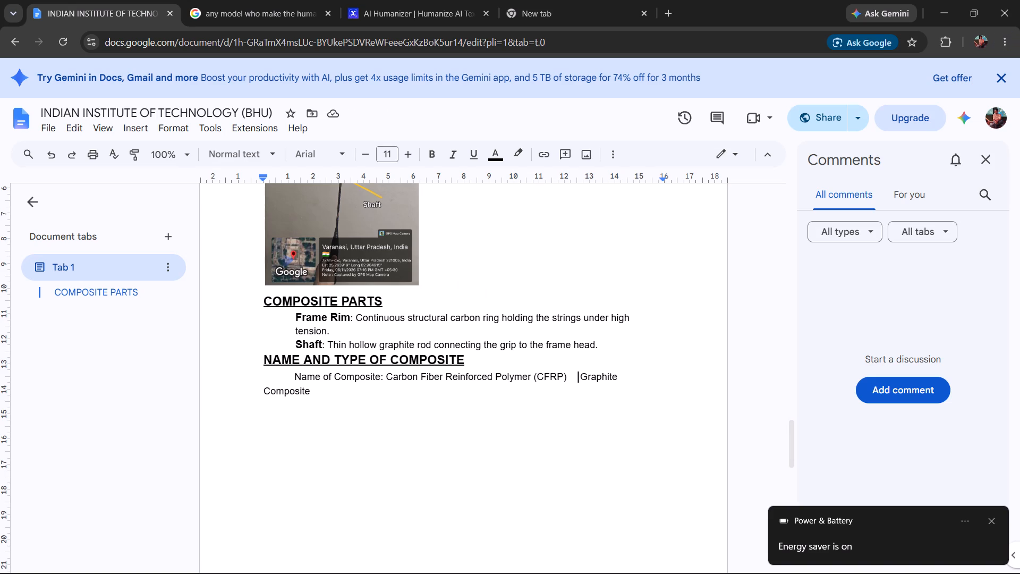
{"action": "key", "text": "BackSpace"}
{"action": "key", "text": "BackSpace"}
{"action": "key", "text": "BackSpace"}
{"action": "key", "text": "BackSpace"}
Insert a slash between "(CFRP)" and "Graphite" in the Name of Composite line.
{"action": "key", "text": "shift+question"}
{"action": "key", "text": "BackSpace"}
{"action": "key", "text": "slash"}
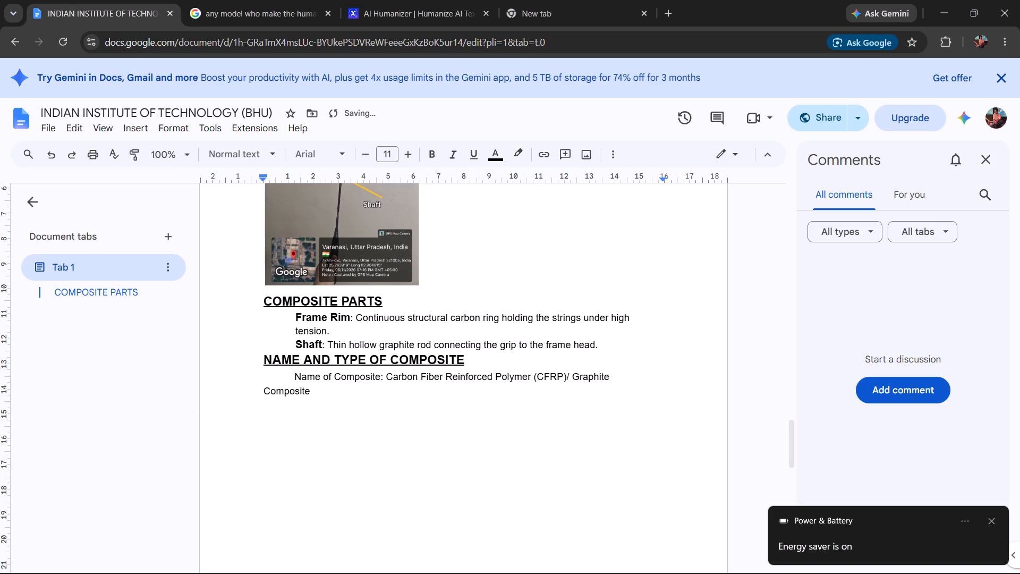
{"action": "left_click", "coordinate": [265, 392]}
{"action": "key", "text": "space"}
{"action": "key", "text": "space"}
{"action": "left_click", "coordinate": [389, 395]}
{"action": "key", "text": "BackSpace"}
{"action": "key", "text": "BackSpace"}
{"action": "key", "text": "BackSpace"}
{"action": "key", "text": "BackSpace"}
{"action": "key", "text": "BackSpace"}
{"action": "key", "text": "BackSpace"}
{"action": "key", "text": "BackSpace"}
{"action": "key", "text": "BackSpace"}
{"action": "key", "text": "BackSpace"}
{"action": "key", "text": "BackSpace"}
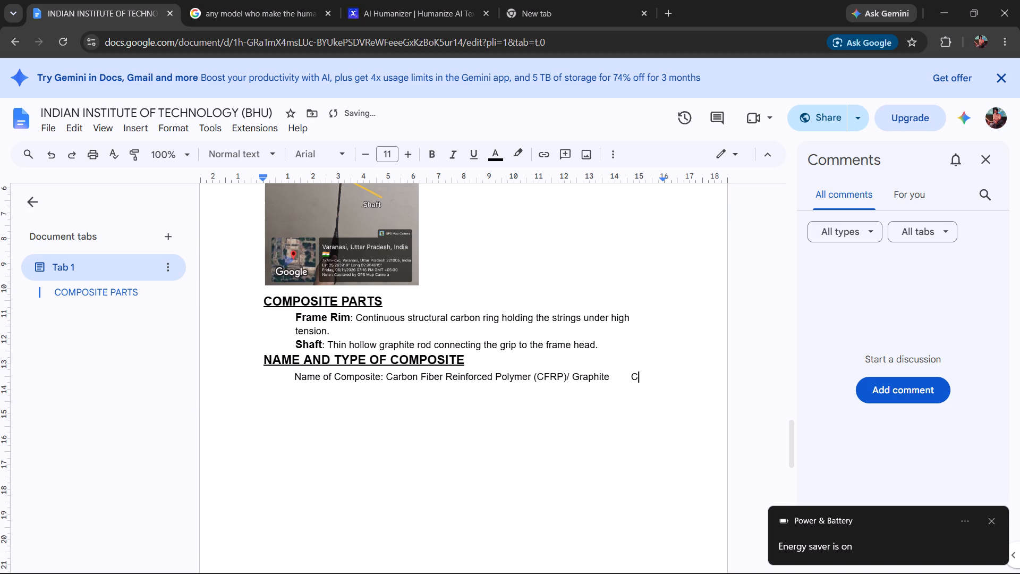
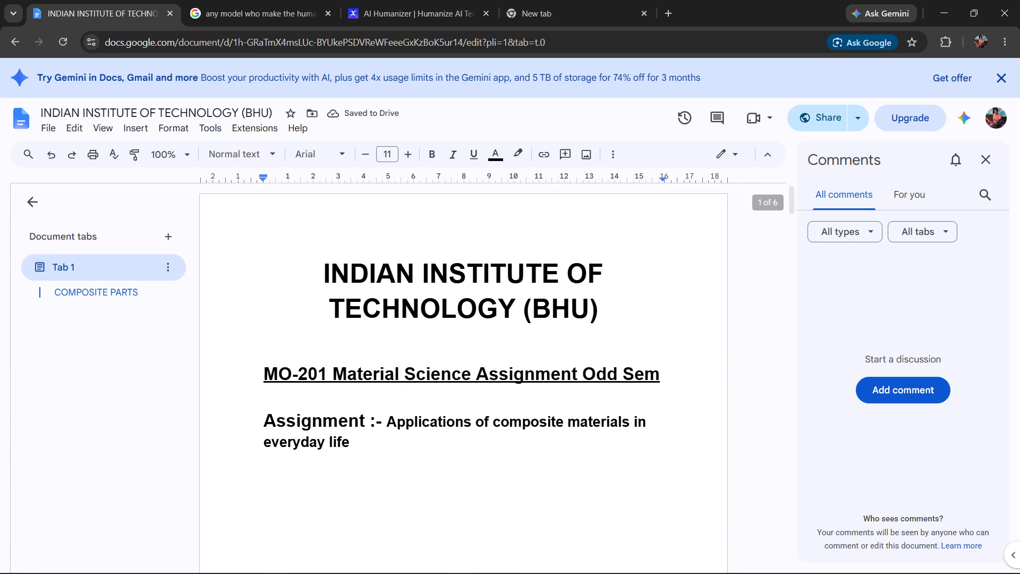
{"action": "scroll", "coordinate": [362, 399], "scroll_direction": "up", "scroll_amount": 3}
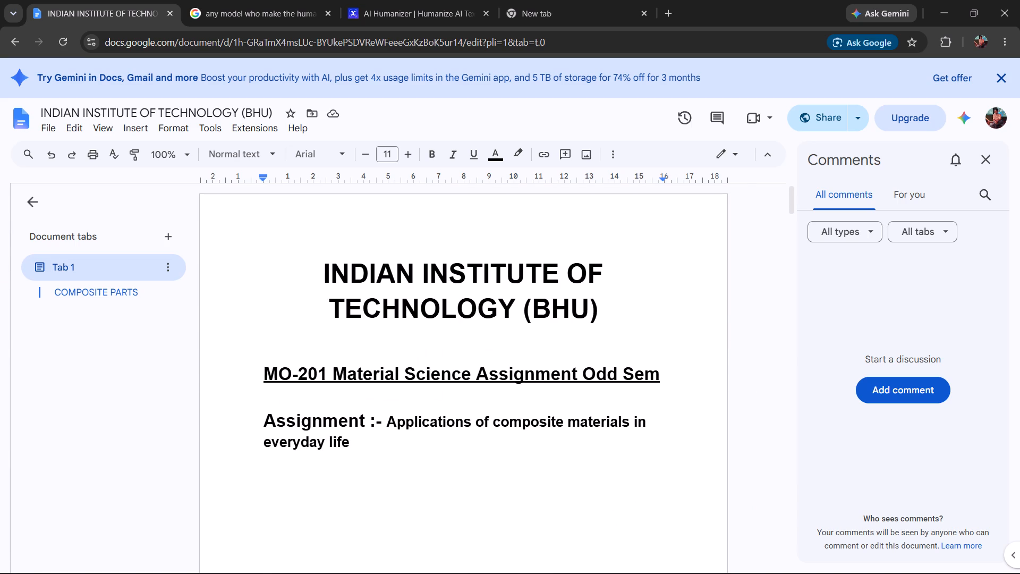
{"action": "scroll", "coordinate": [362, 399], "scroll_direction": "down", "scroll_amount": 2}
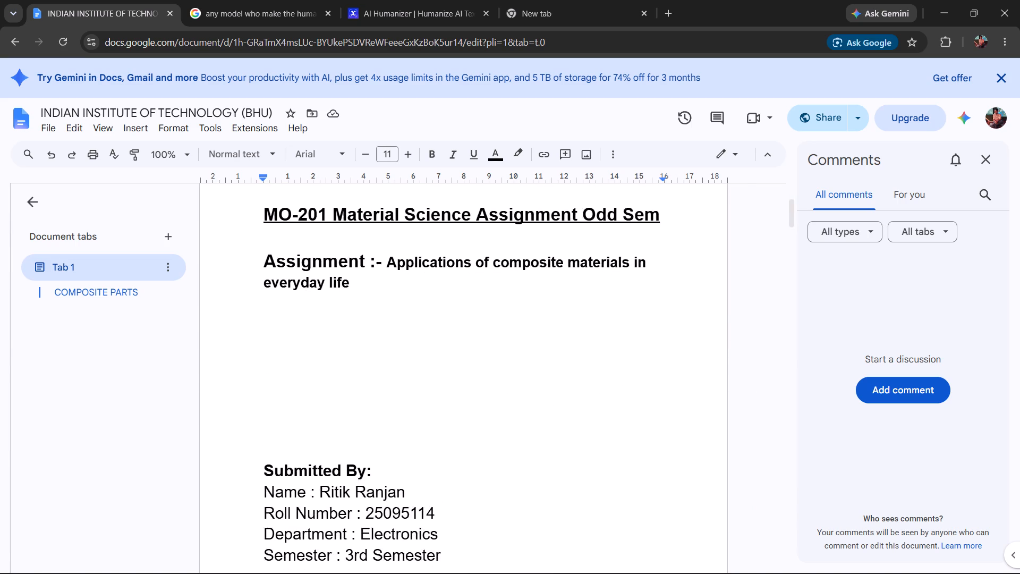
{"action": "scroll", "coordinate": [362, 399], "scroll_direction": "down", "scroll_amount": 3}
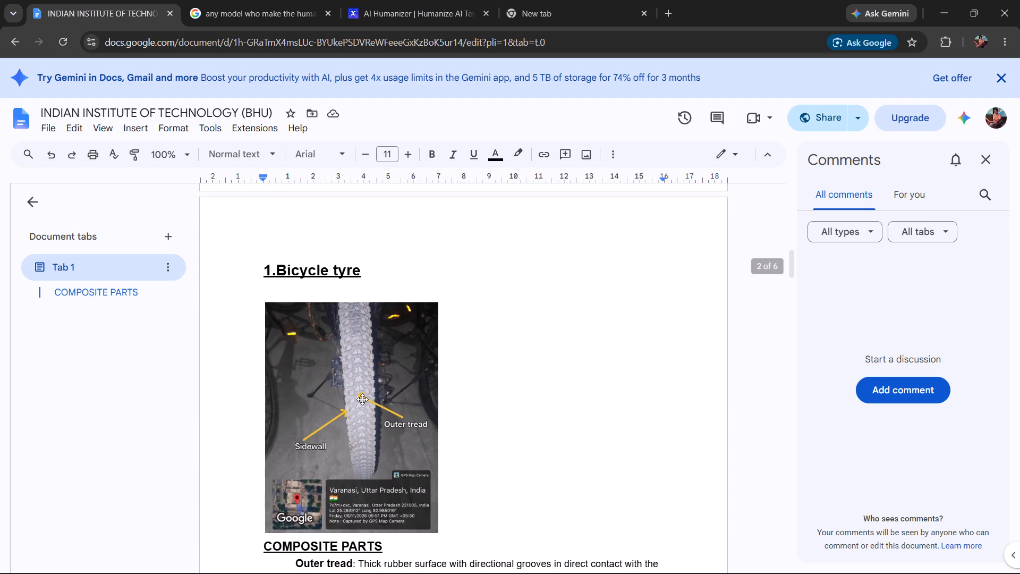
{"action": "scroll", "coordinate": [362, 399], "scroll_direction": "down", "scroll_amount": 3}
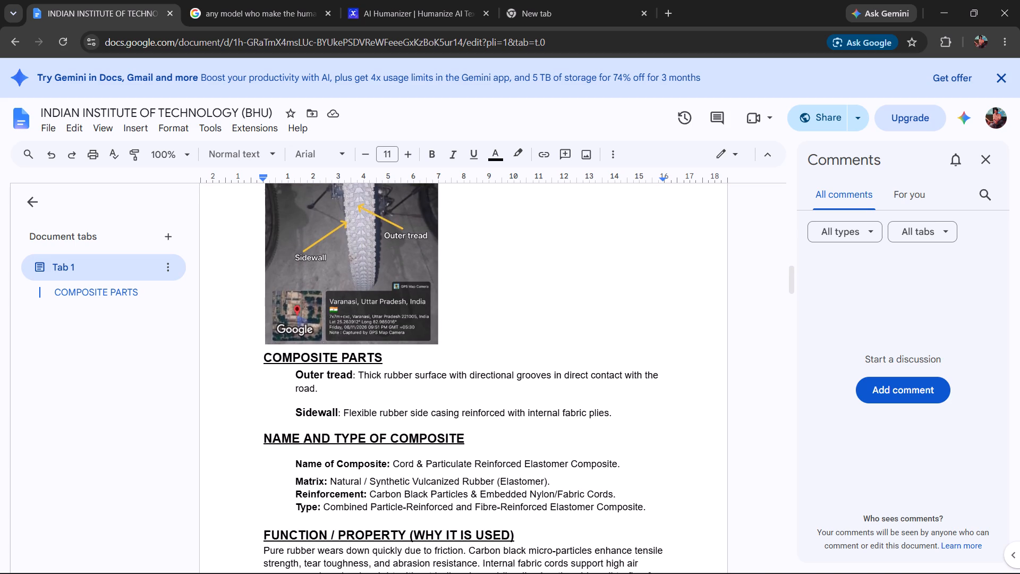
{"action": "scroll", "coordinate": [348, 400], "scroll_direction": "down", "scroll_amount": 3}
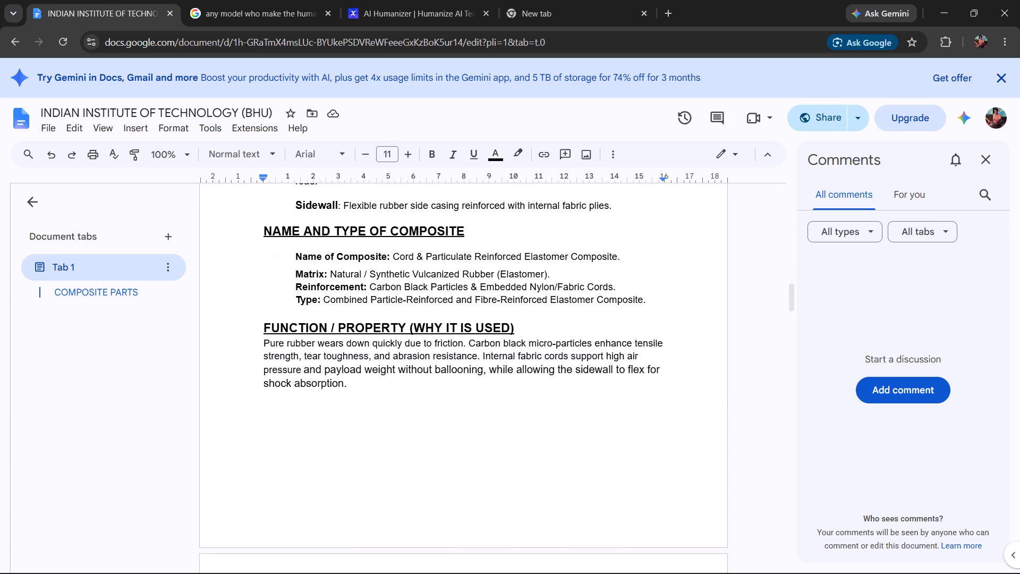
{"action": "scroll", "coordinate": [348, 400], "scroll_direction": "up", "scroll_amount": 1}
{"action": "scroll", "coordinate": [348, 400], "scroll_direction": "down", "scroll_amount": 2}
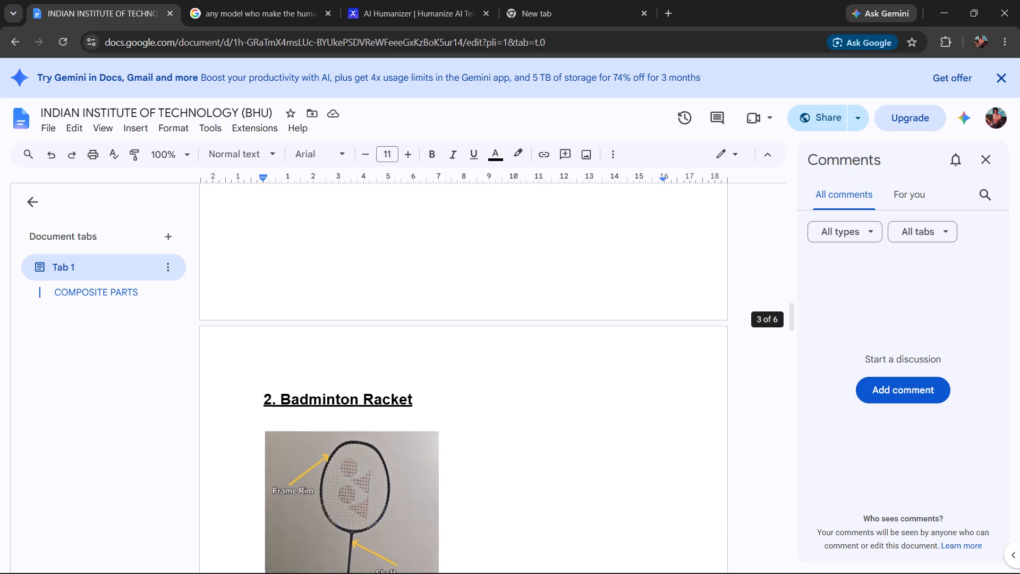
{"action": "scroll", "coordinate": [348, 400], "scroll_direction": "down", "scroll_amount": 4}
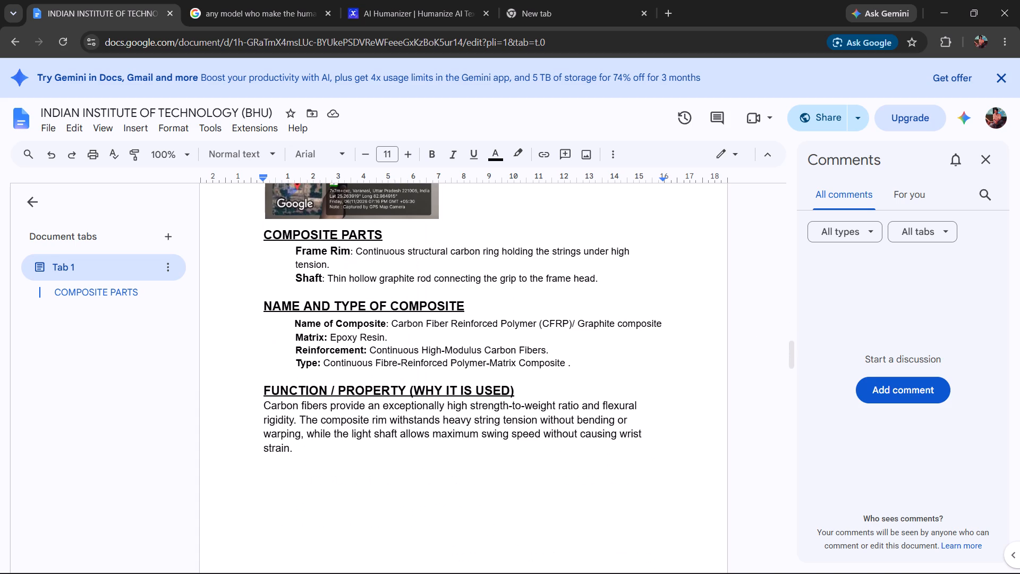
{"action": "scroll", "coordinate": [348, 400], "scroll_direction": "down", "scroll_amount": 3}
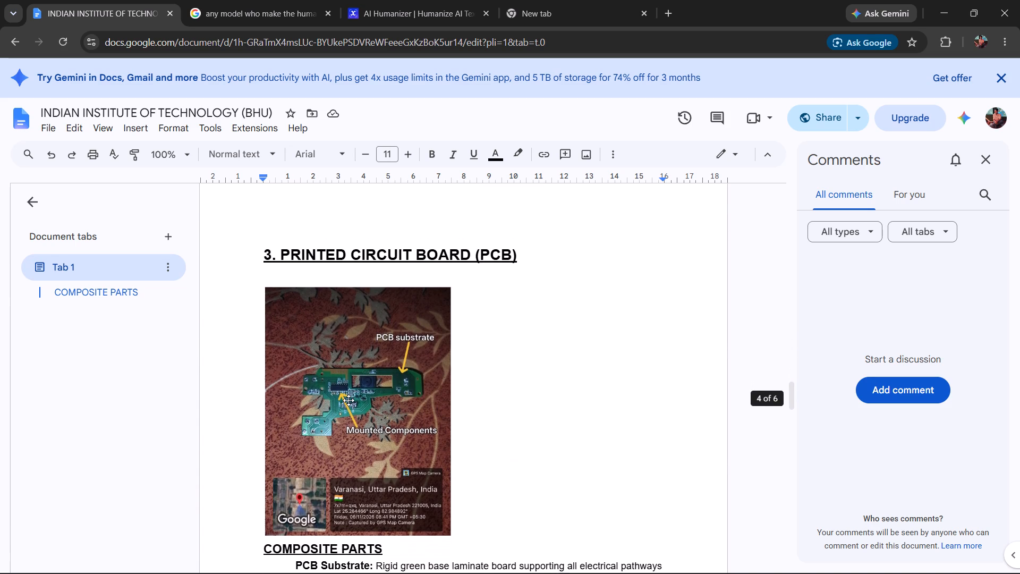
{"action": "scroll", "coordinate": [348, 400], "scroll_direction": "down", "scroll_amount": 4}
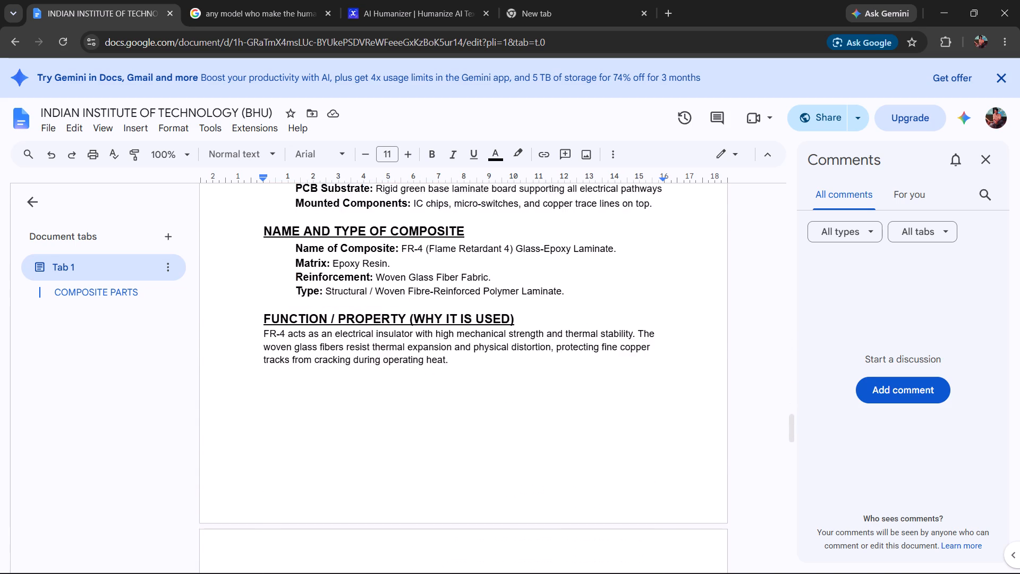
{"action": "scroll", "coordinate": [348, 400], "scroll_direction": "down", "scroll_amount": 3}
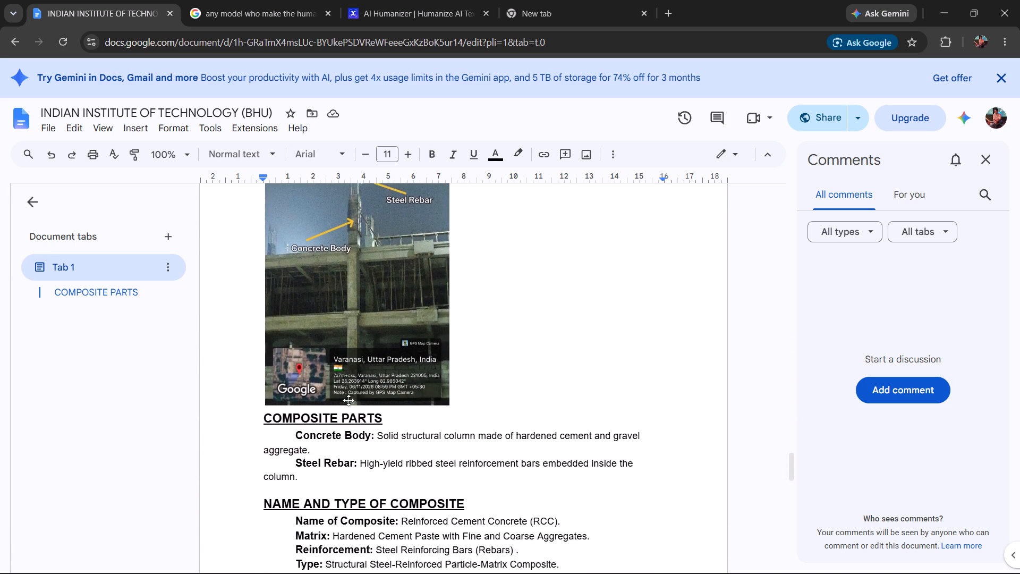
{"action": "scroll", "coordinate": [348, 400], "scroll_direction": "down", "scroll_amount": 4}
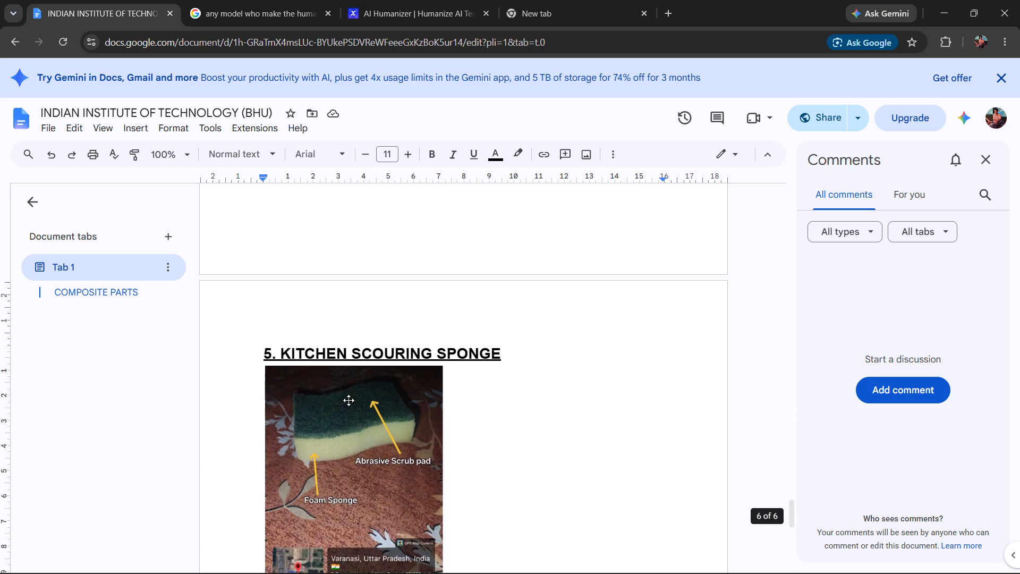
{"action": "scroll", "coordinate": [348, 400], "scroll_direction": "down", "scroll_amount": 3}
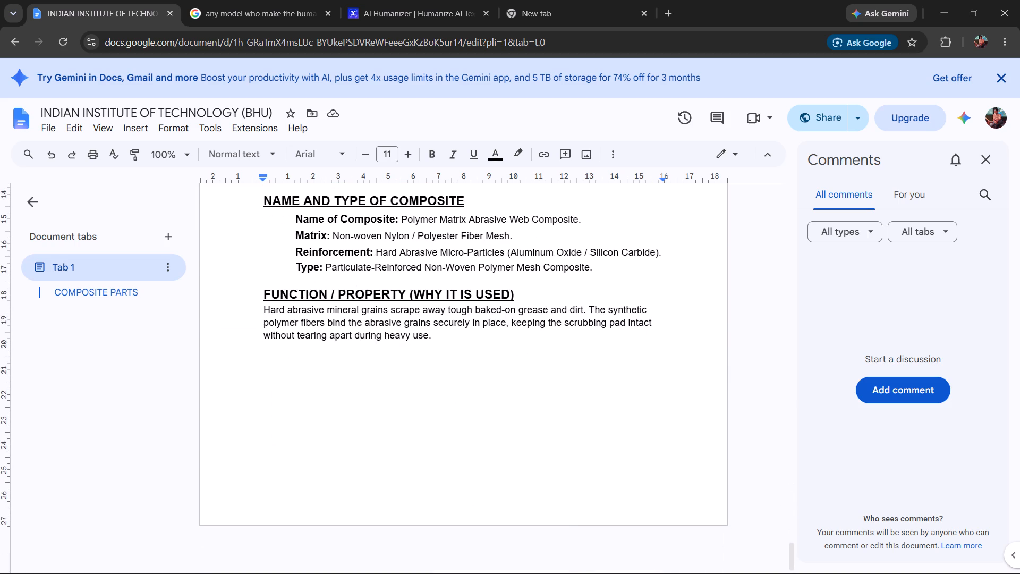
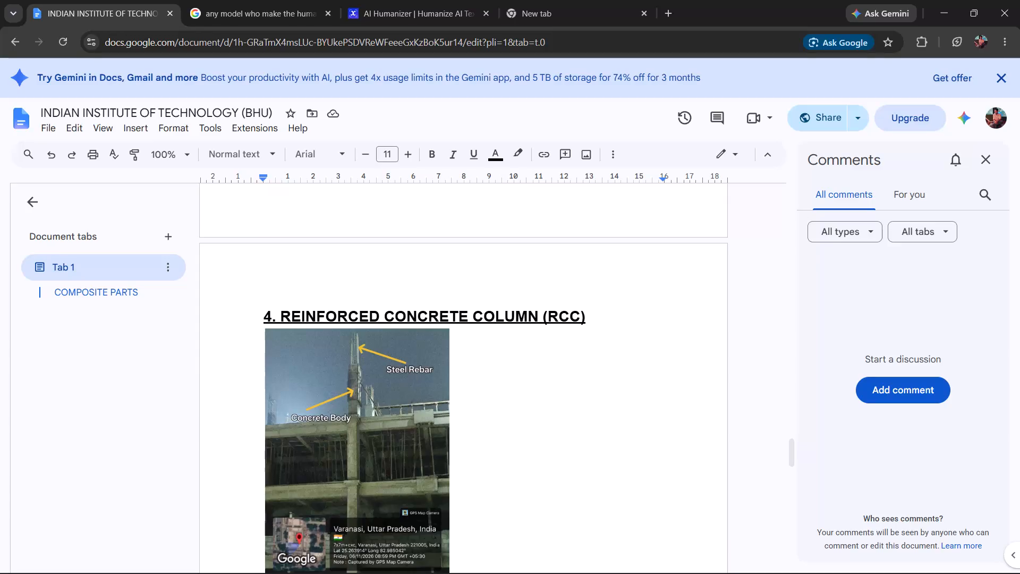
Review section 4 on the reinforced concrete column, checking its labelled photo against the composite parts and composite type text.
{"action": "scroll", "coordinate": [420, 314], "scroll_direction": "down", "scroll_amount": 3}
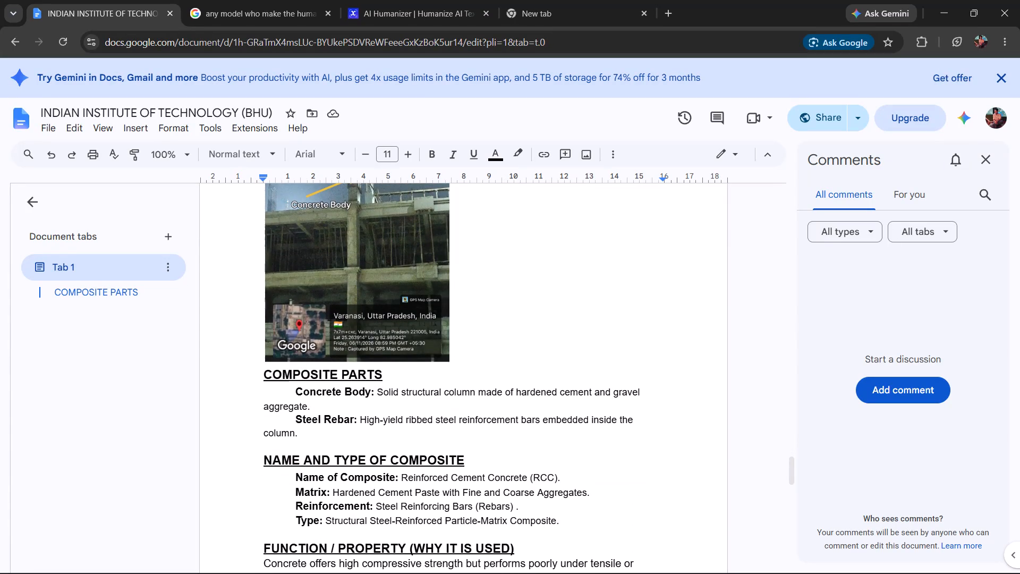
{"action": "left_click", "coordinate": [455, 394]}
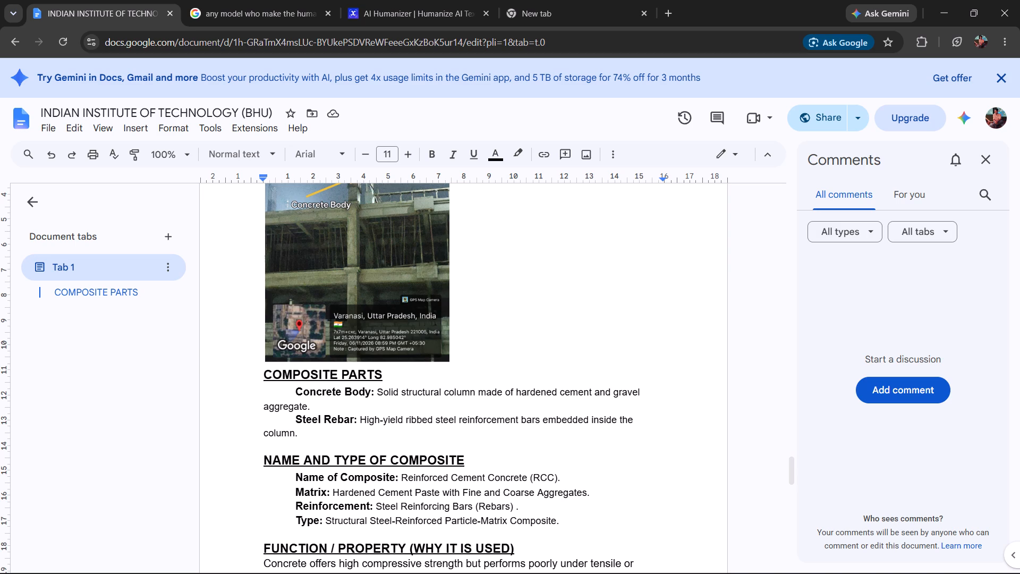
{"action": "scroll", "coordinate": [455, 394], "scroll_direction": "up", "scroll_amount": 1}
{"action": "left_click", "coordinate": [498, 384]}
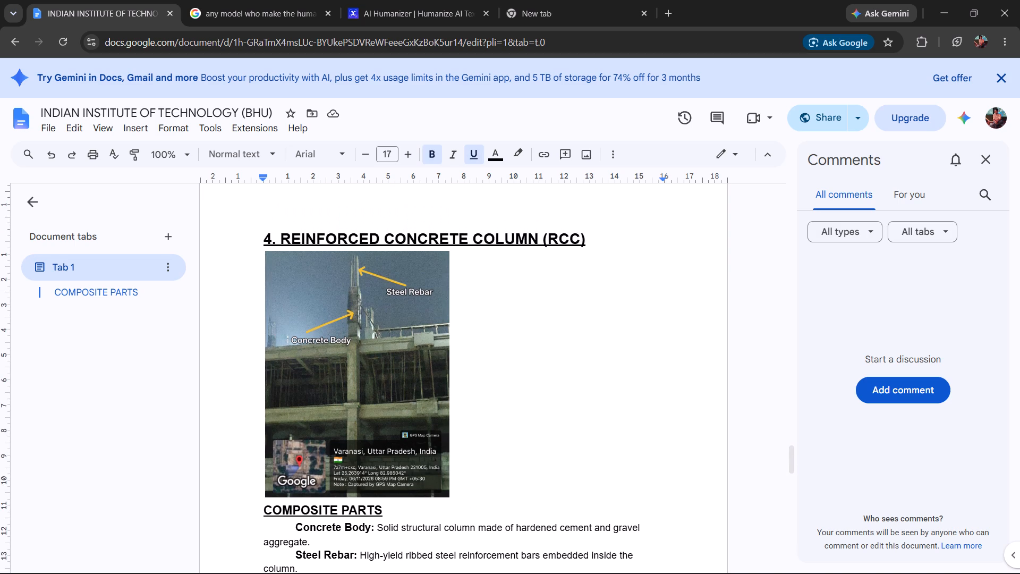
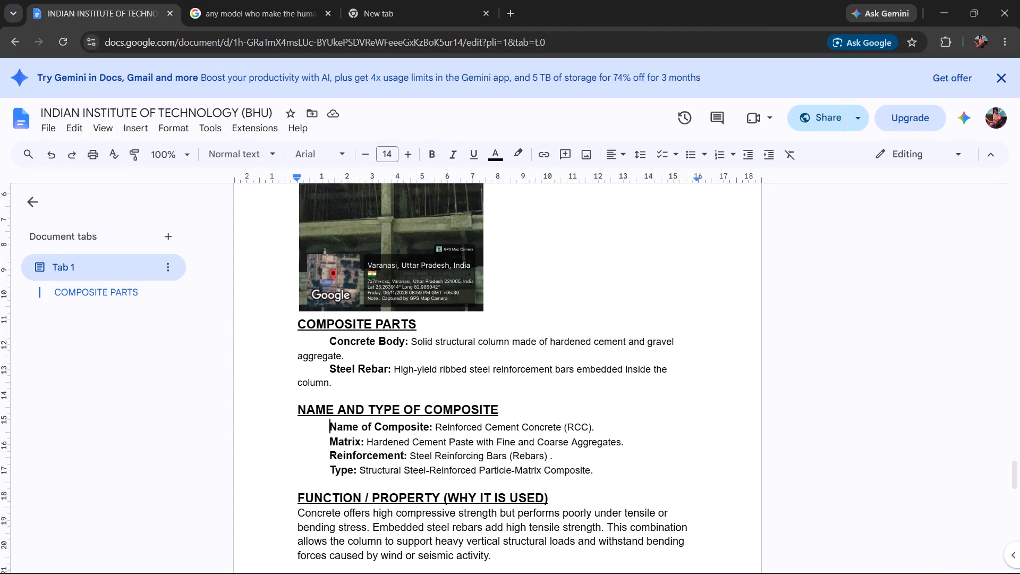
{"action": "scroll", "coordinate": [317, 428], "scroll_direction": "up", "scroll_amount": 4}
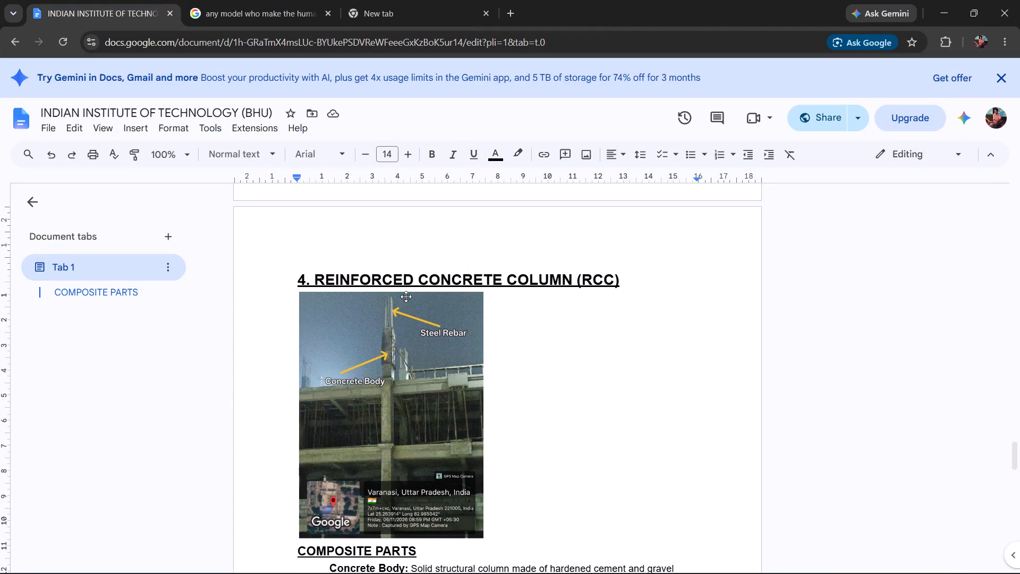
{"action": "scroll", "coordinate": [413, 293], "scroll_direction": "down", "scroll_amount": 1}
{"action": "scroll", "coordinate": [580, 299], "scroll_direction": "down", "scroll_amount": 2}
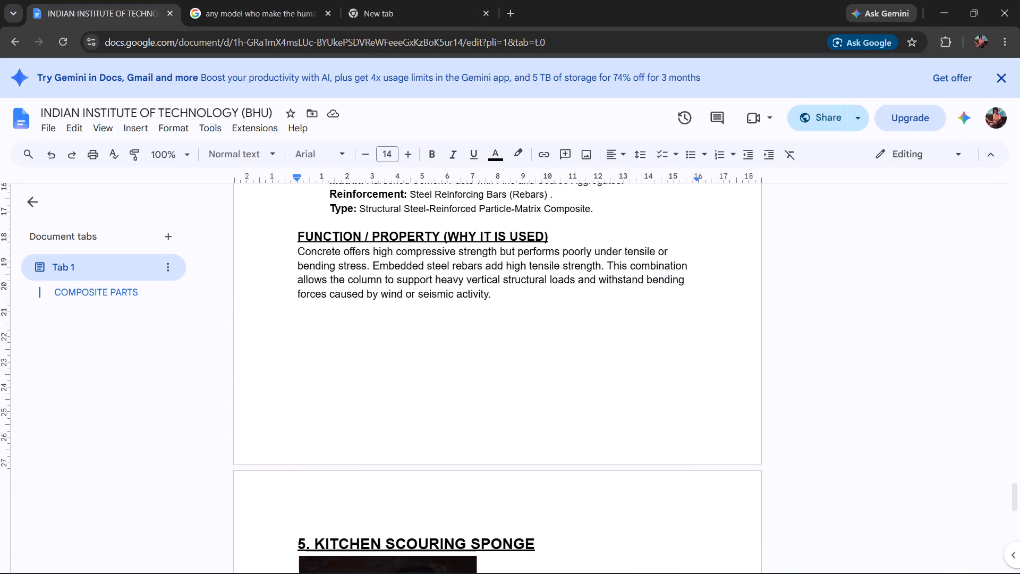
{"action": "scroll", "coordinate": [580, 299], "scroll_direction": "down", "scroll_amount": 3}
{"action": "scroll", "coordinate": [580, 299], "scroll_direction": "up", "scroll_amount": 1}
{"action": "left_click", "coordinate": [329, 354]}
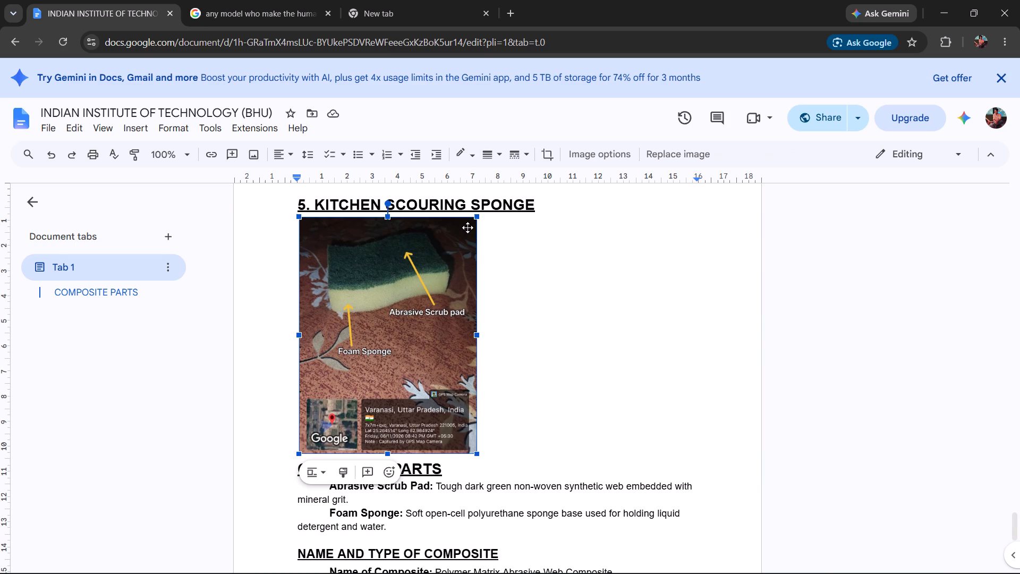
{"action": "left_click", "coordinate": [543, 320]}
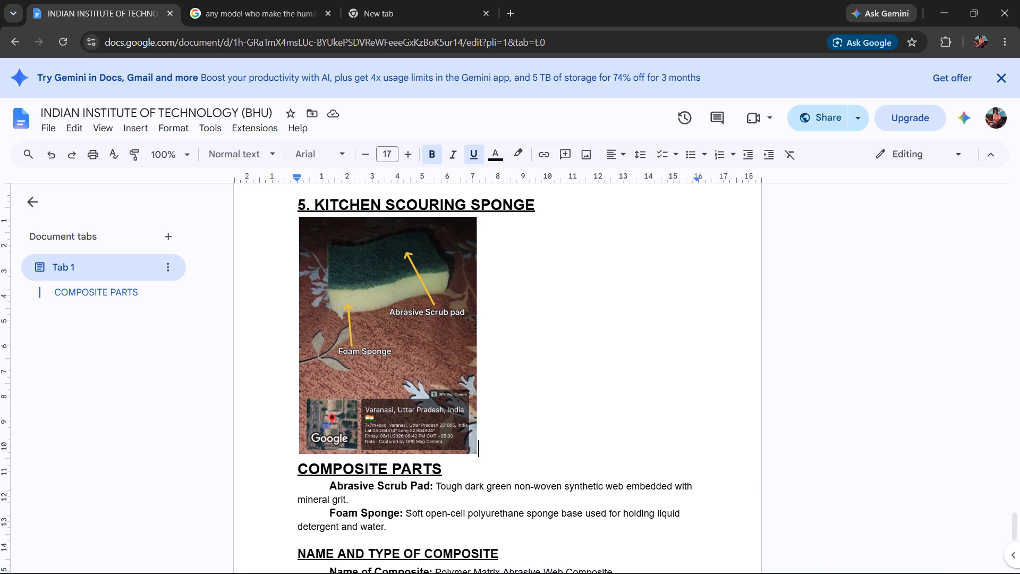
{"action": "key", "text": "ctrl+v"}
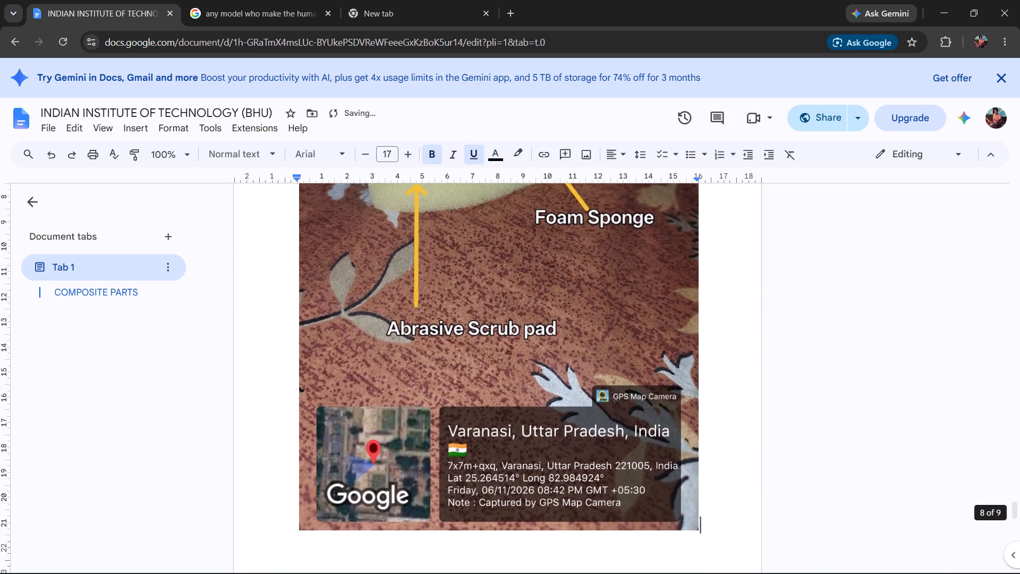
Shrink the pasted sponge photo so it fits on the same line beside the existing sponge photo.
{"action": "left_click", "coordinate": [669, 504]}
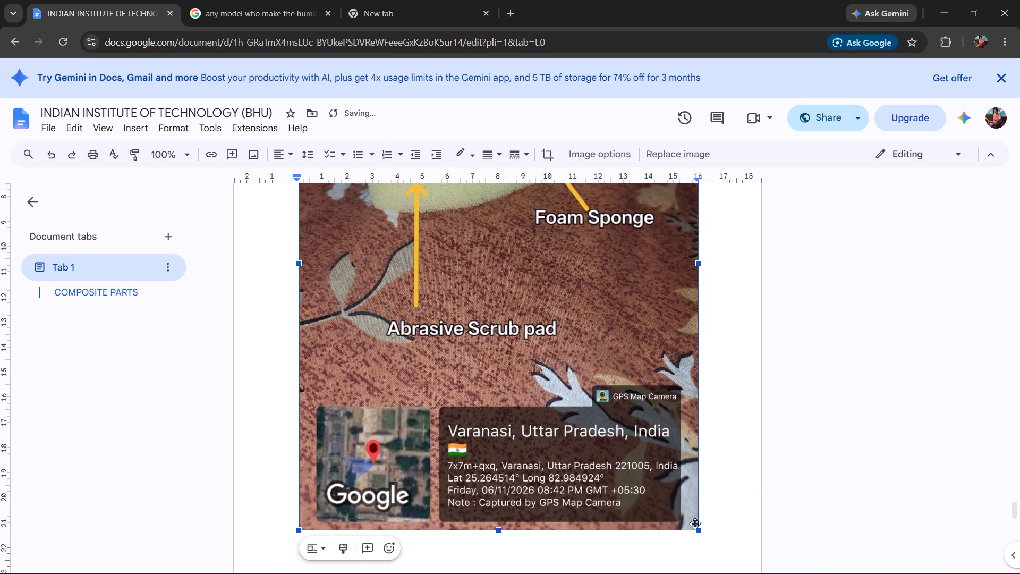
{"action": "left_click_drag", "start_coordinate": [698, 532], "coordinate": [331, 246]}
{"action": "scroll", "coordinate": [331, 246], "scroll_direction": "up", "scroll_amount": 3}
{"action": "scroll", "coordinate": [331, 246], "scroll_direction": "right", "scroll_amount": 1}
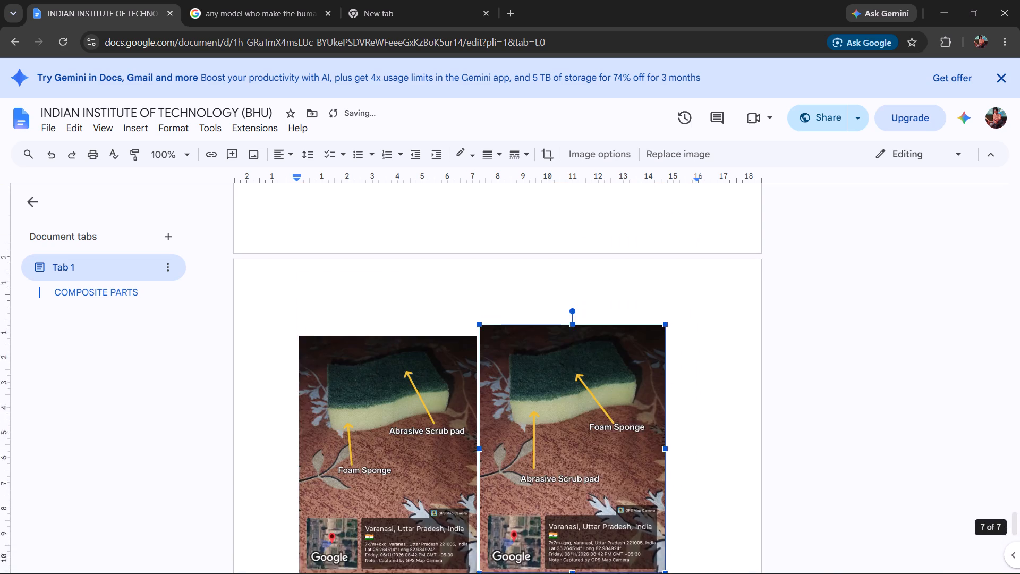
{"action": "scroll", "coordinate": [331, 246], "scroll_direction": "right", "scroll_amount": 1}
{"action": "scroll", "coordinate": [543, 341], "scroll_direction": "up", "scroll_amount": 1}
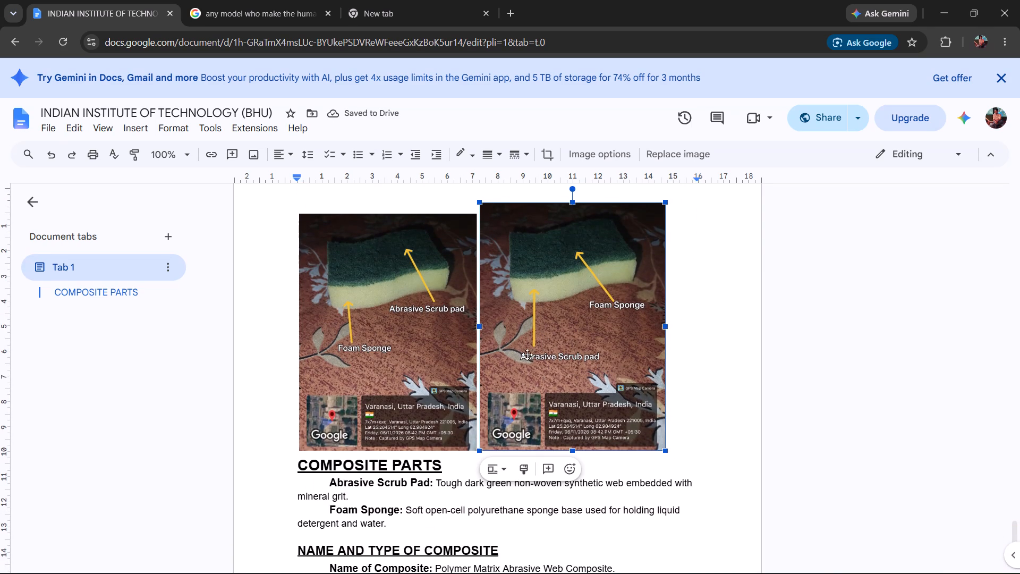
{"action": "left_click_drag", "start_coordinate": [665, 452], "coordinate": [647, 451]}
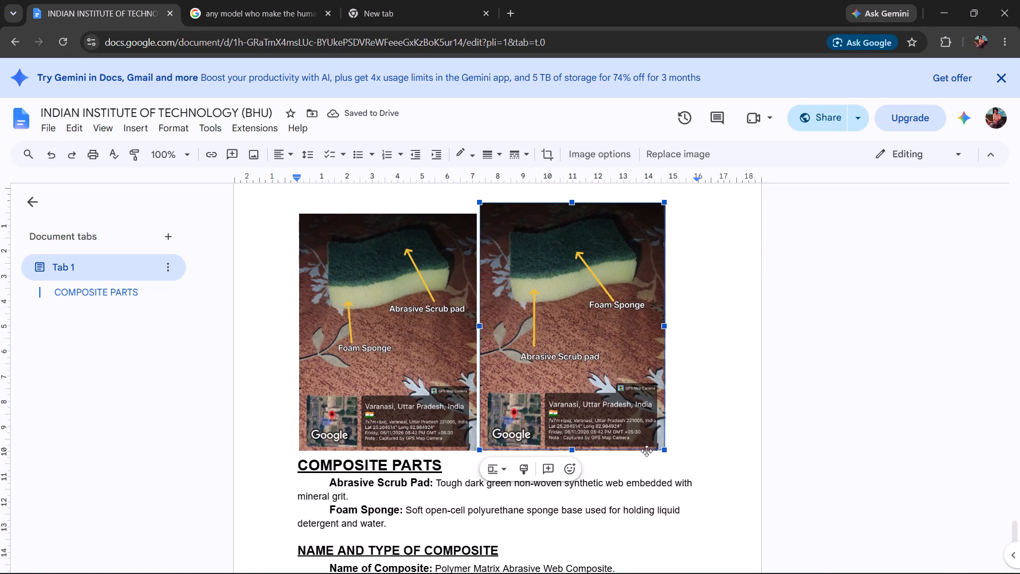
{"action": "left_click_drag", "start_coordinate": [647, 451], "coordinate": [645, 450]}
{"action": "scroll", "coordinate": [635, 443], "scroll_direction": "up", "scroll_amount": 4}
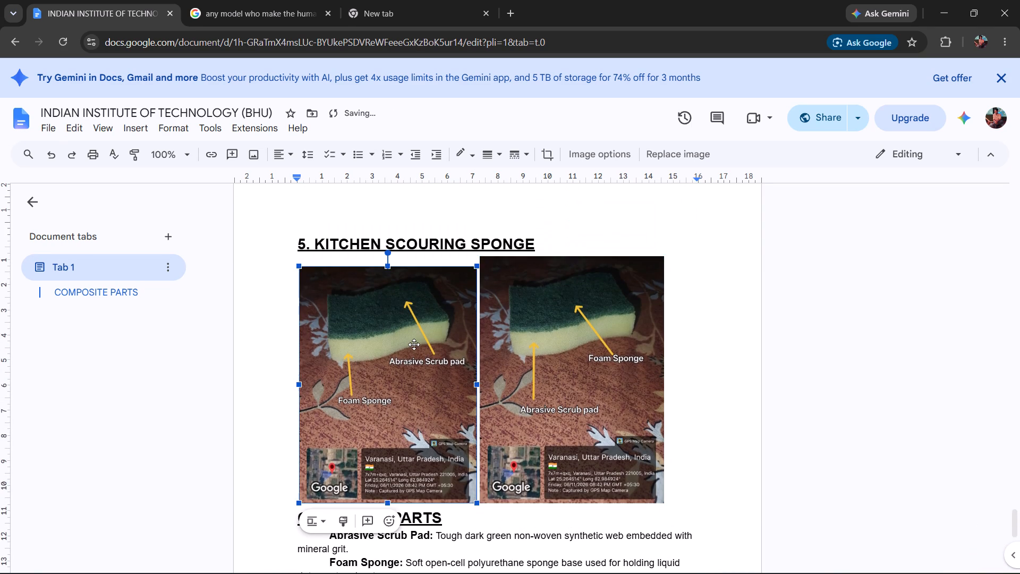
Delete the old sponge photo from the Kitchen Scouring Sponge section.
{"action": "left_click", "coordinate": [414, 344]}
{"action": "right_click", "coordinate": [414, 344]}
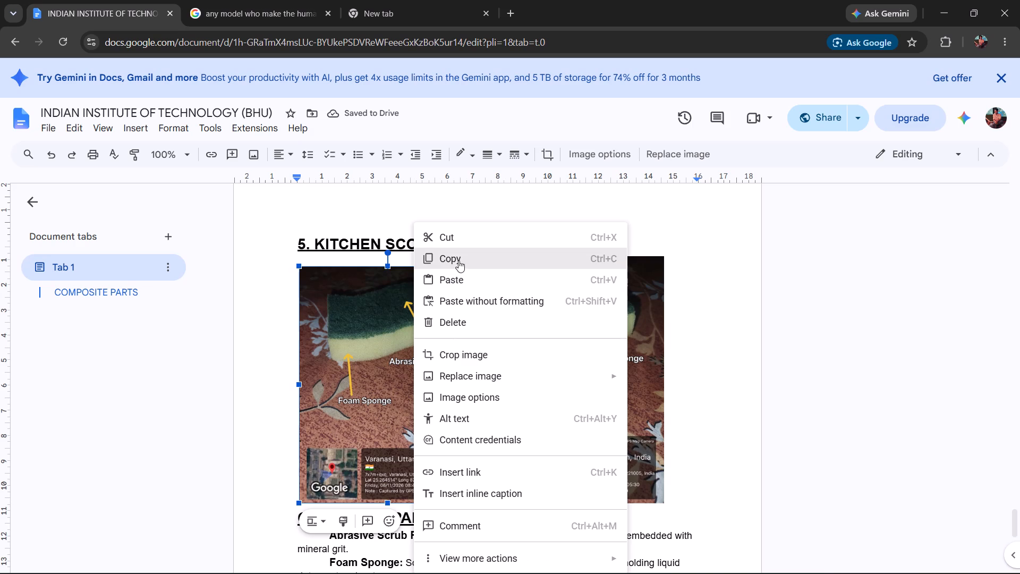
{"action": "left_click", "coordinate": [458, 324]}
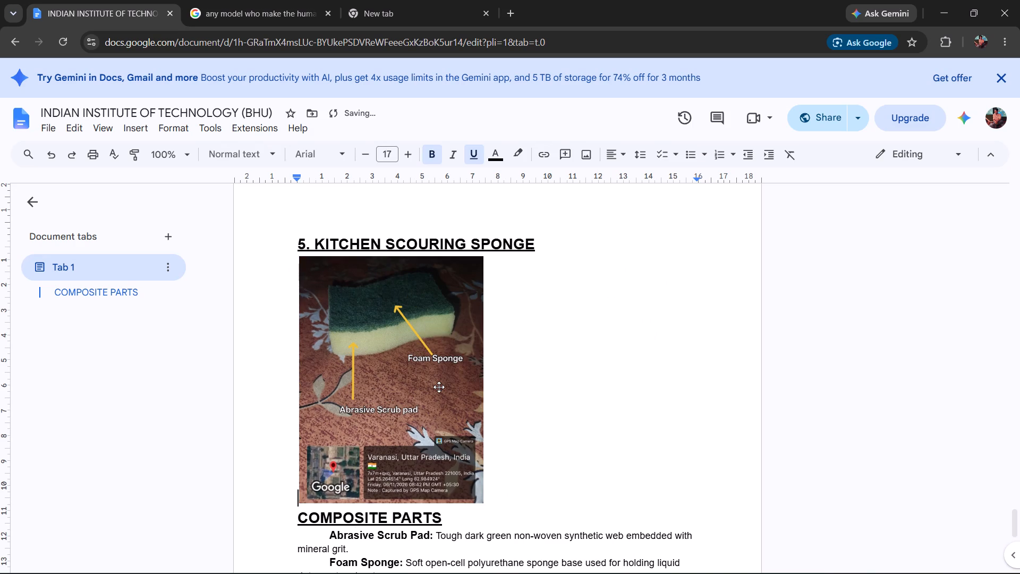
Reduce the remaining sponge photo slightly in size, keeping its proportions.
{"action": "left_click", "coordinate": [439, 387]}
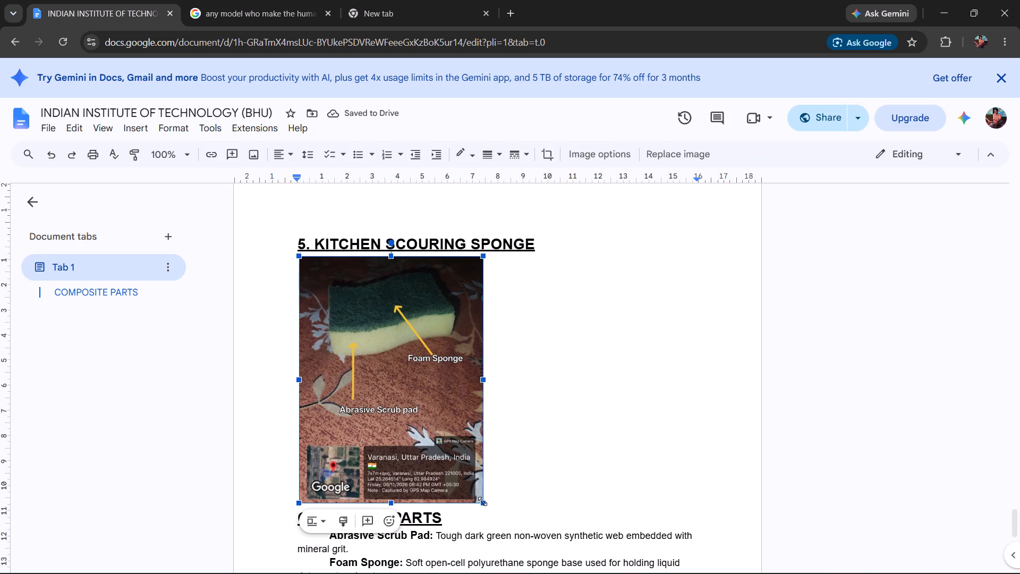
{"action": "left_click_drag", "start_coordinate": [482, 501], "coordinate": [467, 493]}
{"action": "left_click", "coordinate": [553, 440]}
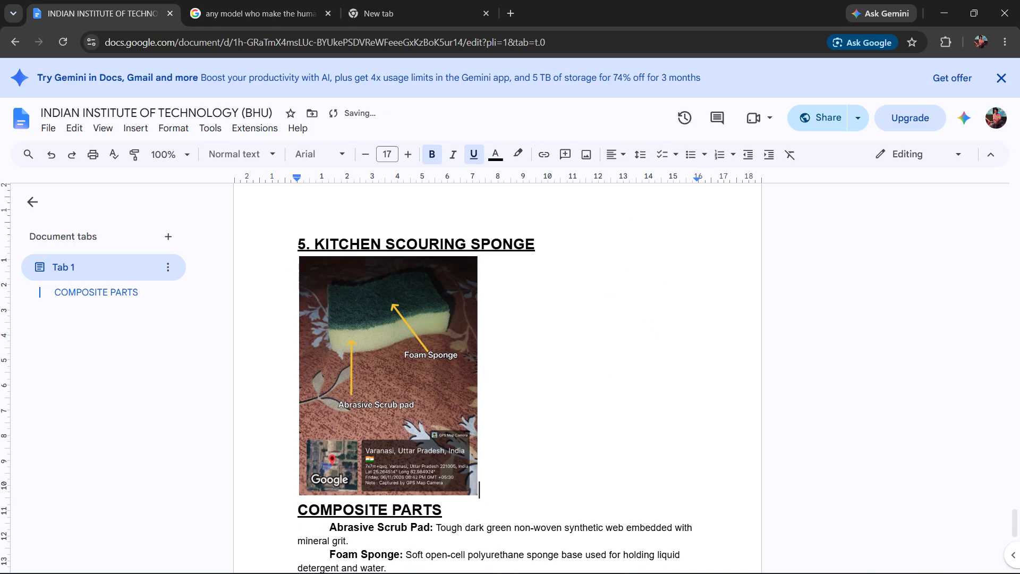
Copy the report's link, copy it again from the document's sharing settings, and close those settings.
{"action": "scroll", "coordinate": [582, 376], "scroll_direction": "down", "scroll_amount": 1}
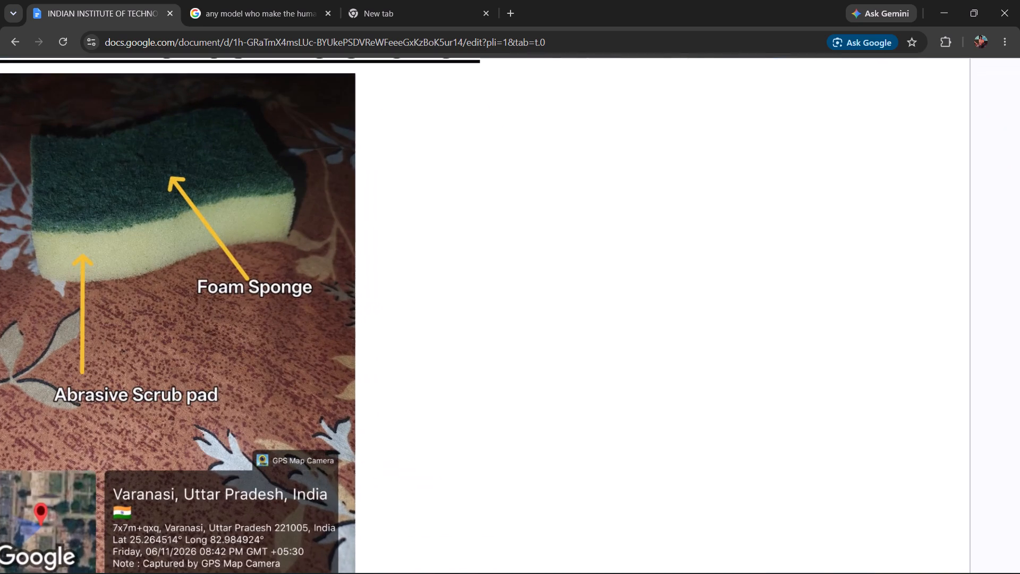
{"action": "scroll", "coordinate": [582, 376], "scroll_direction": "right", "scroll_amount": 1}
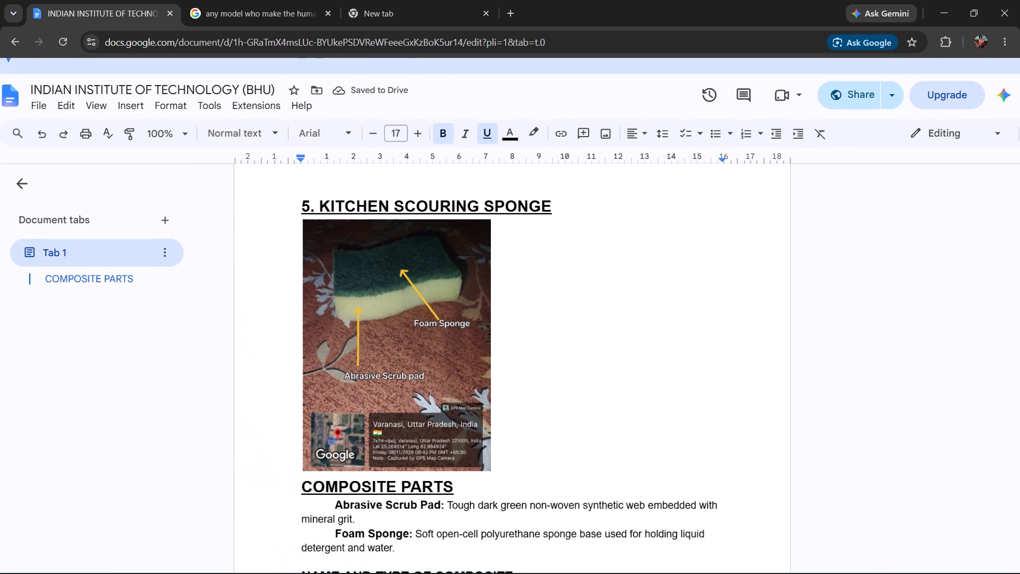
{"action": "left_click", "coordinate": [887, 107]}
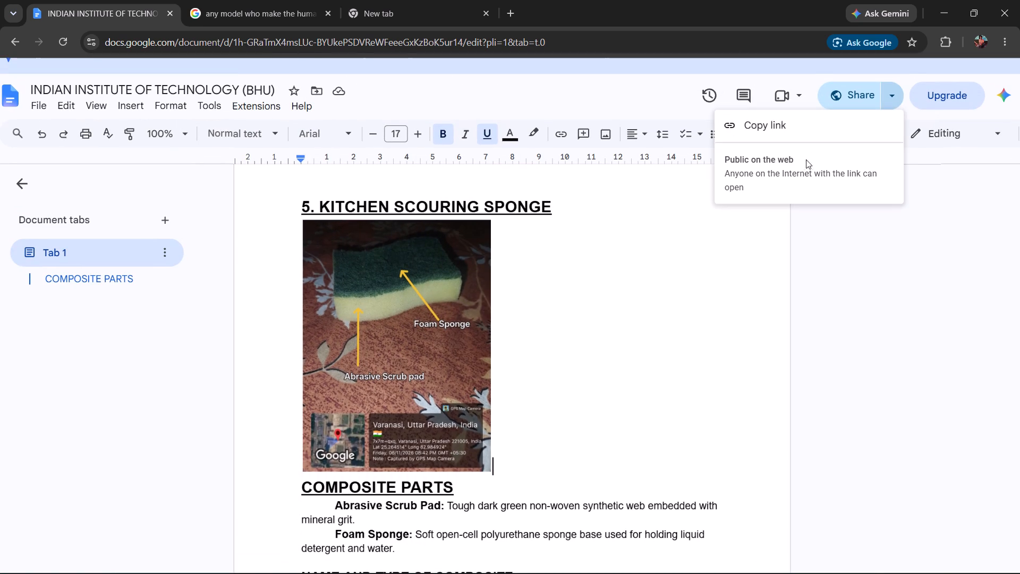
{"action": "left_click", "coordinate": [796, 130]}
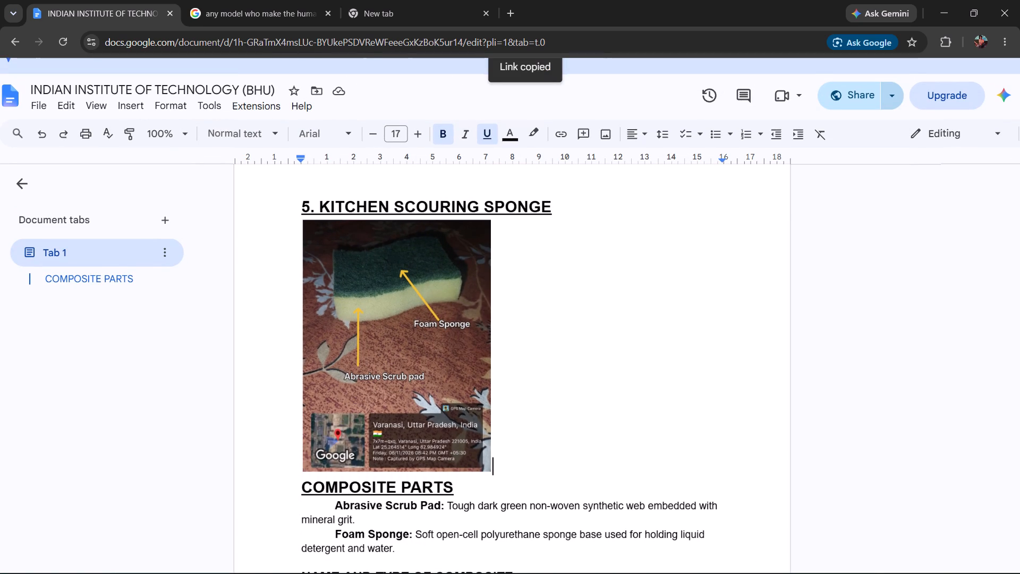
{"action": "scroll", "coordinate": [645, 348], "scroll_direction": "up", "scroll_amount": 3}
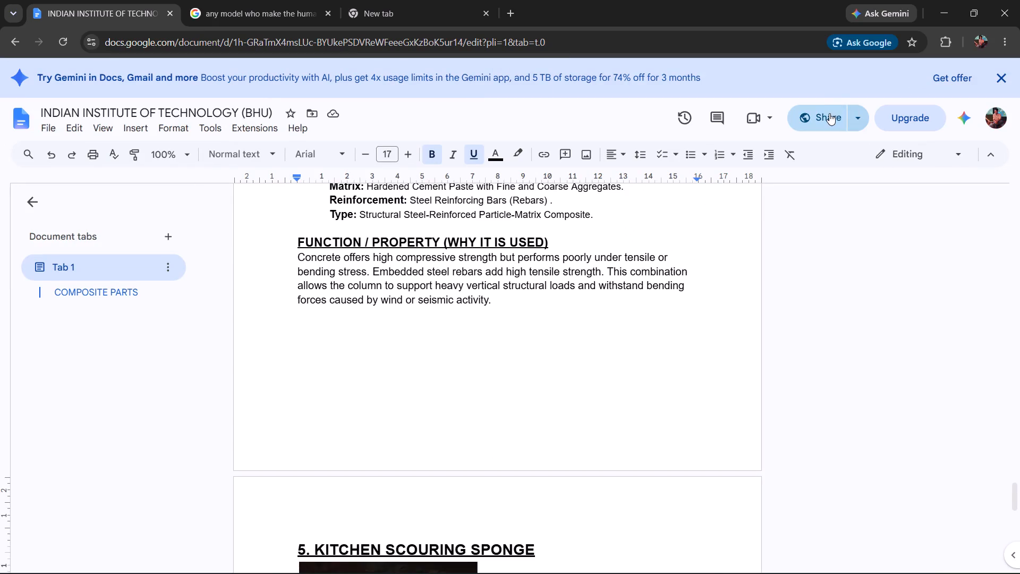
{"action": "left_click", "coordinate": [829, 113]}
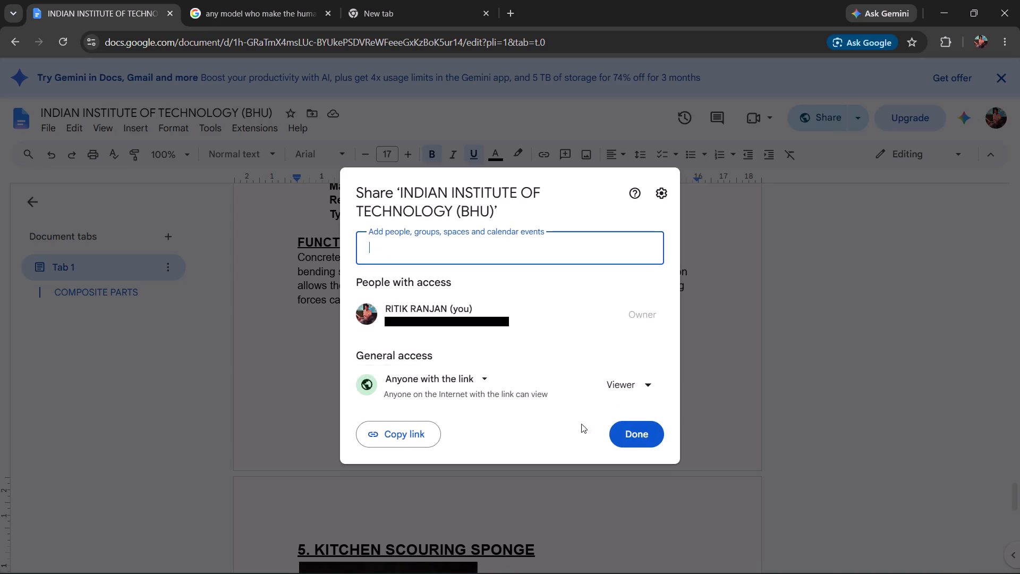
{"action": "left_click", "coordinate": [411, 439]}
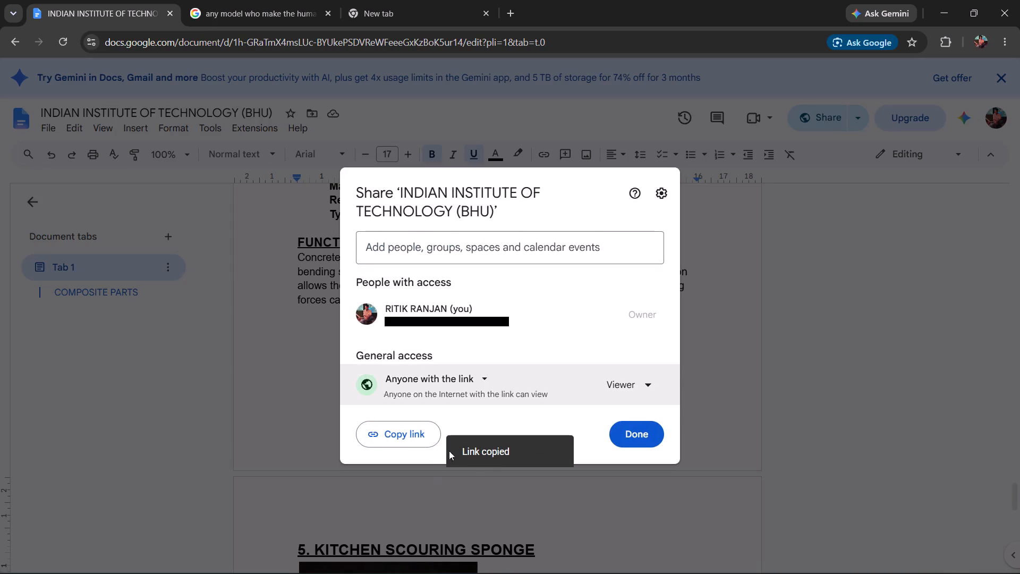
{"action": "left_click", "coordinate": [642, 439]}
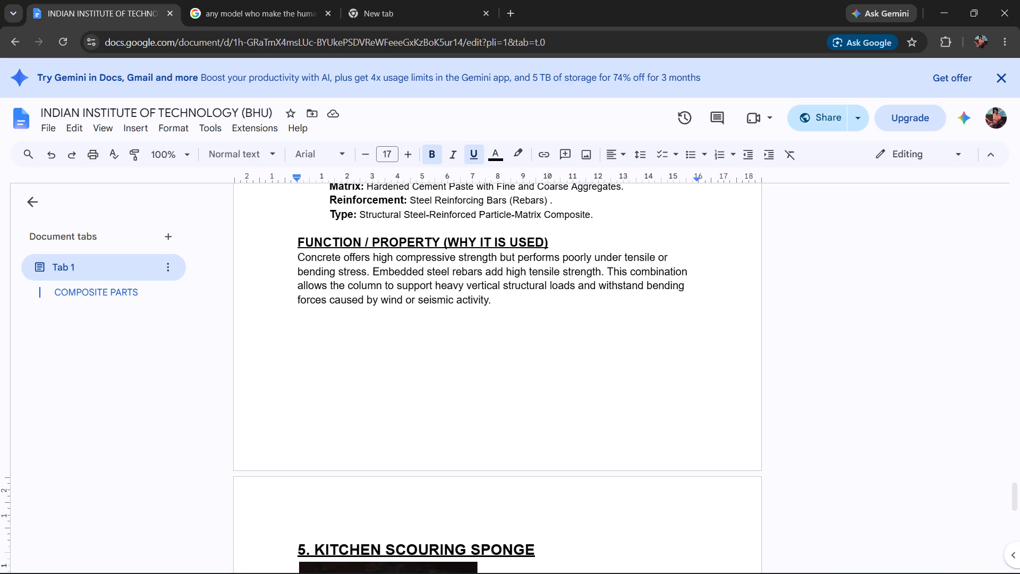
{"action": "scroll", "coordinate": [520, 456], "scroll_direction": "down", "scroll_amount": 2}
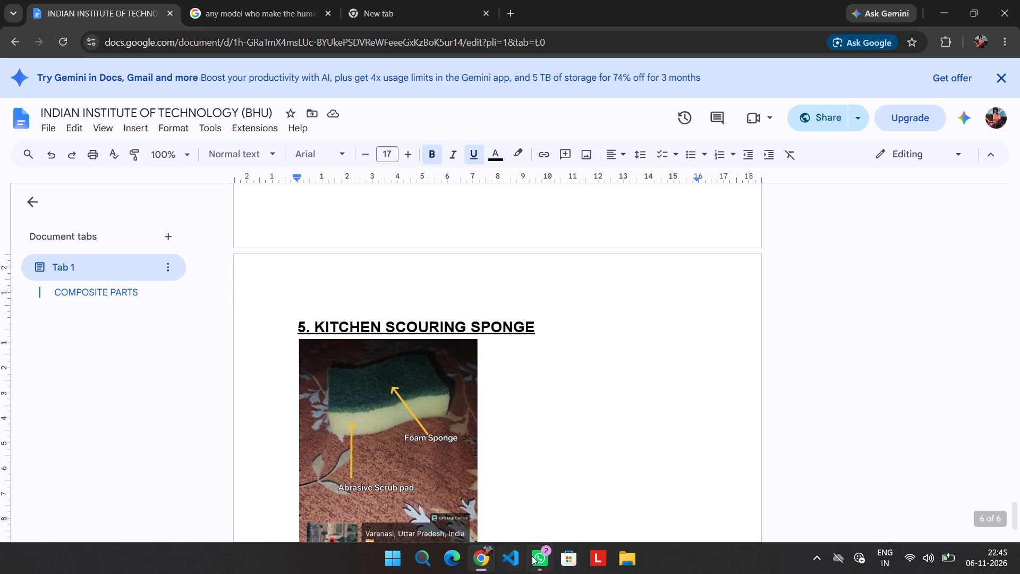
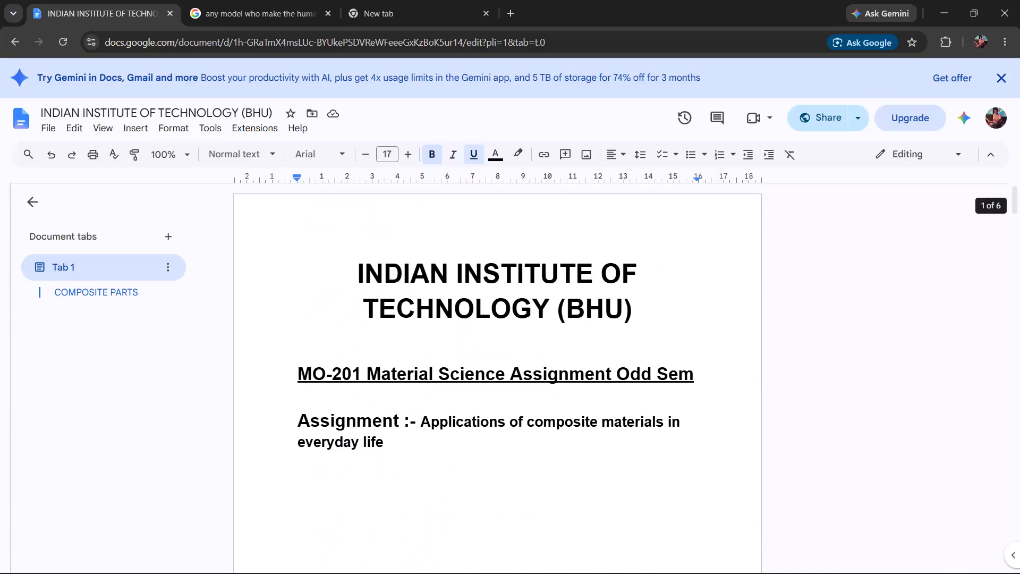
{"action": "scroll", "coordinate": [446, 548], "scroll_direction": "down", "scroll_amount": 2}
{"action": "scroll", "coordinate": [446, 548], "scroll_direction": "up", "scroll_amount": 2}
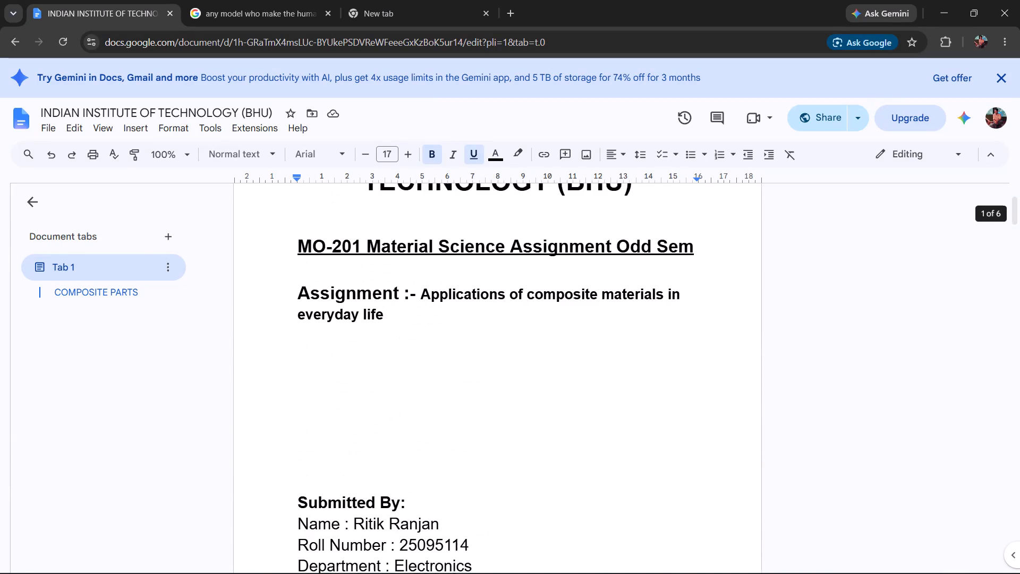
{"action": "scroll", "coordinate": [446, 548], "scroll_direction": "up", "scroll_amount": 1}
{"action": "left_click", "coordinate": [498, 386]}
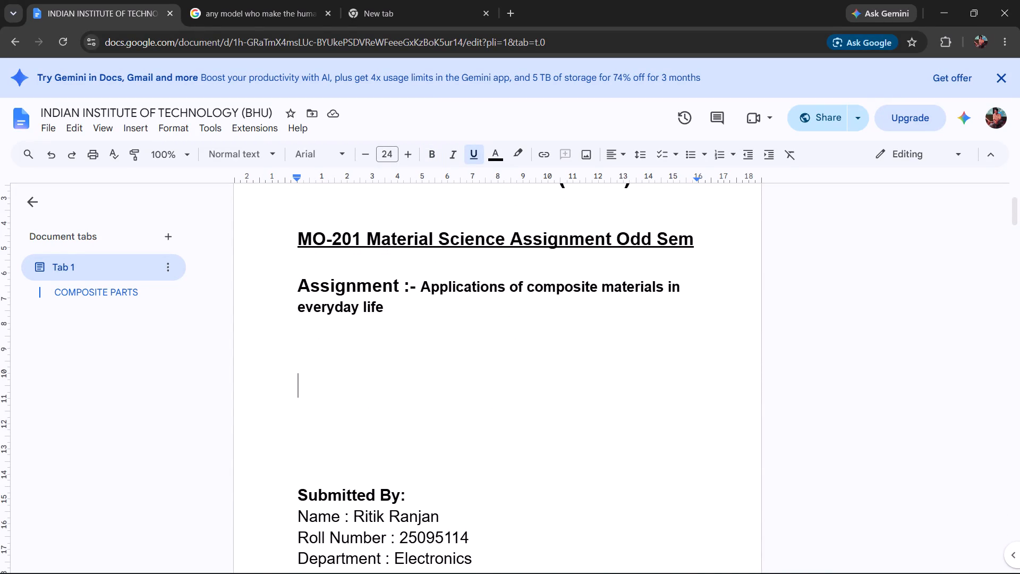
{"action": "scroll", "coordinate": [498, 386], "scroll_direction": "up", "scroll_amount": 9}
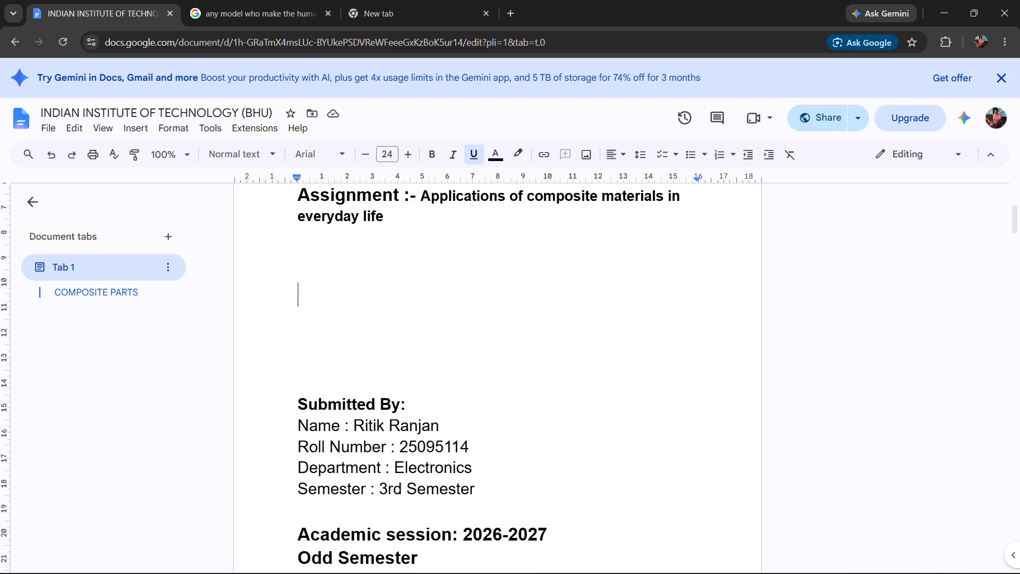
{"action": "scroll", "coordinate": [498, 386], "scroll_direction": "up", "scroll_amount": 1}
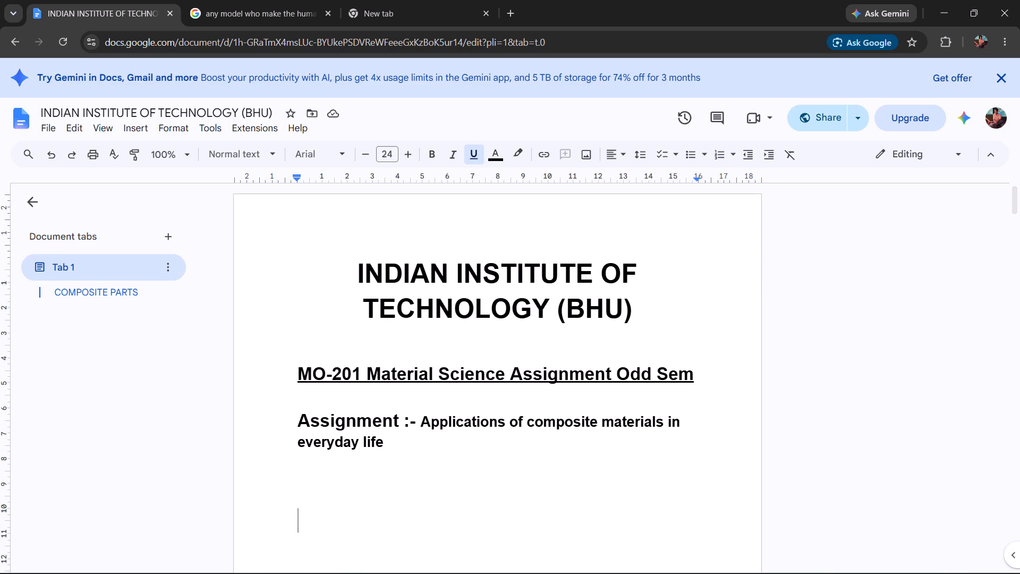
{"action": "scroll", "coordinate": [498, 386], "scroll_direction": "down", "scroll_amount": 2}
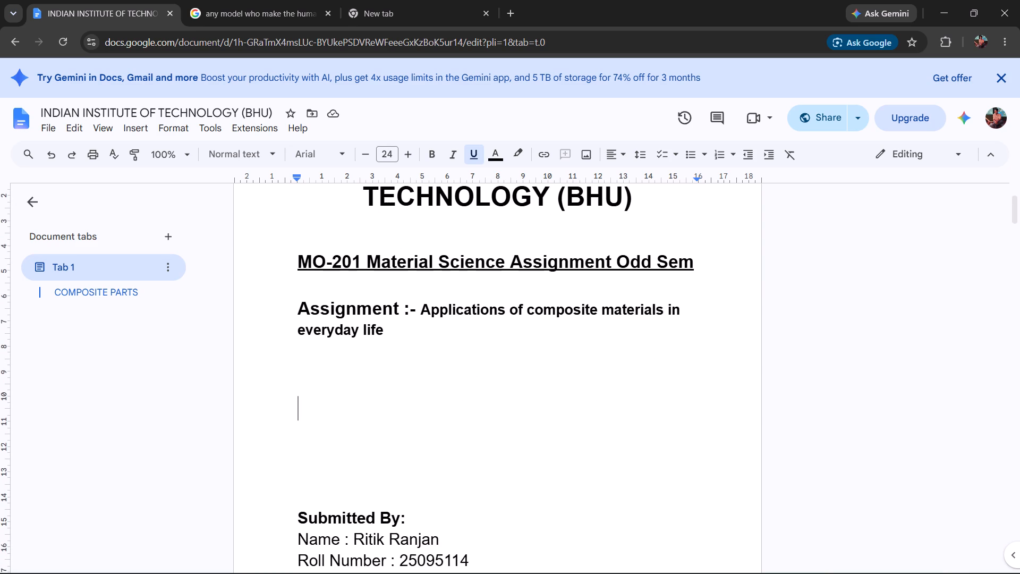
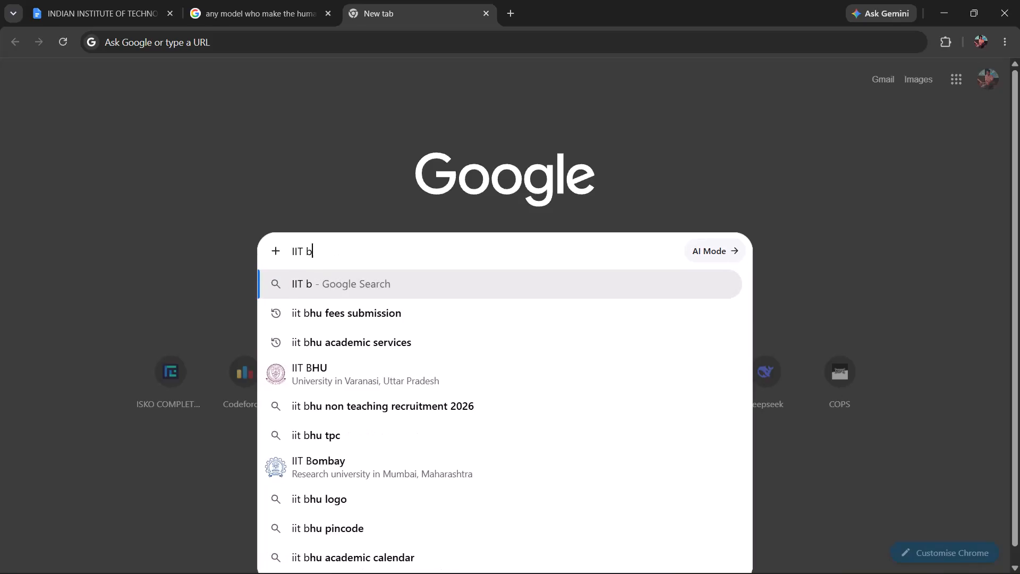
Search Google for the IIT BHU logo and copy the CDNLogo version of the image.
{"action": "key", "text": "BackSpace"}
{"action": "type", "text": "logi"}
{"action": "key", "text": "BackSpace"}
{"action": "key", "text": "o"}
{"action": "key", "text": "Return"}
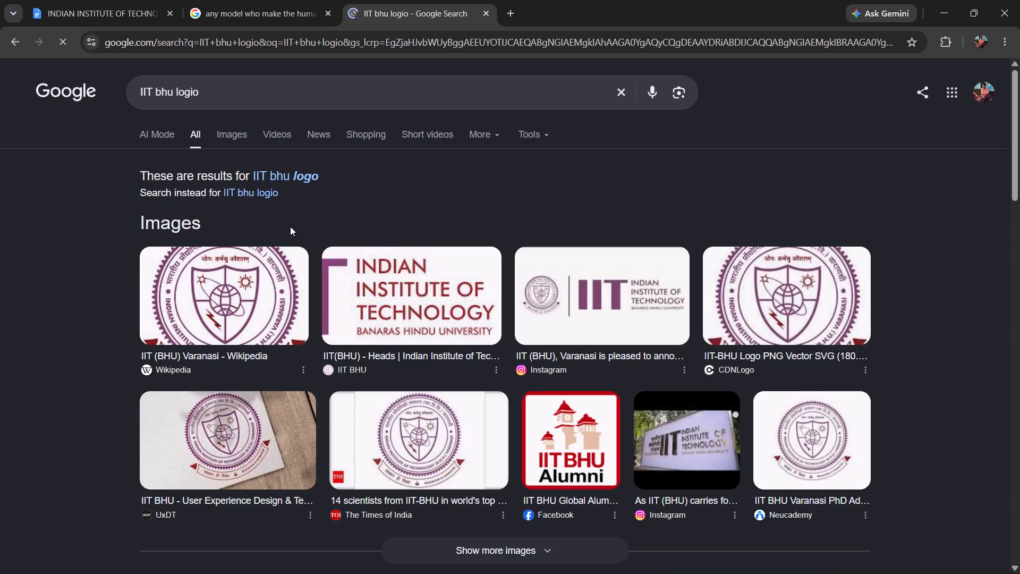
{"action": "left_click", "coordinate": [742, 303]}
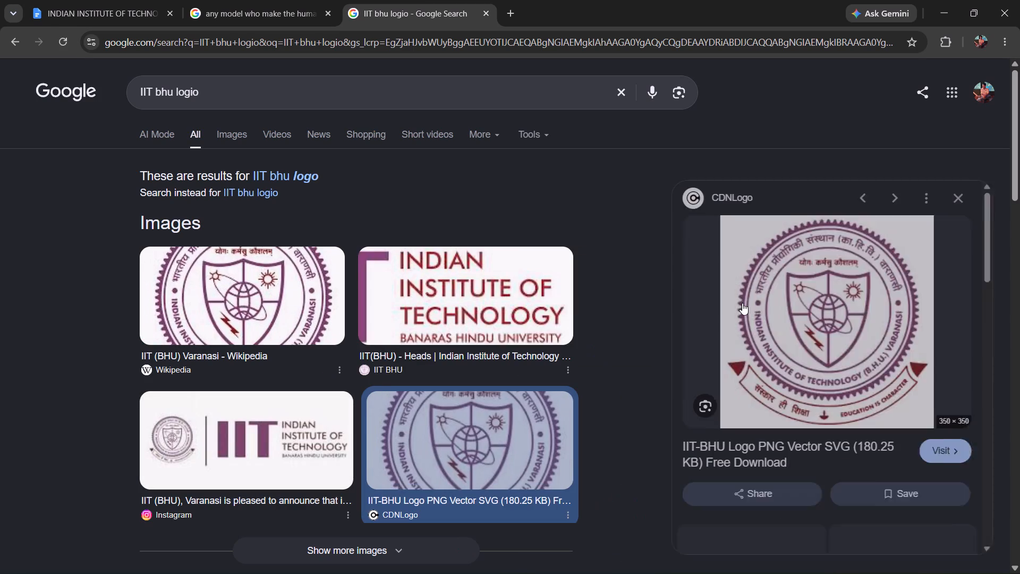
{"action": "right_click", "coordinate": [797, 351]}
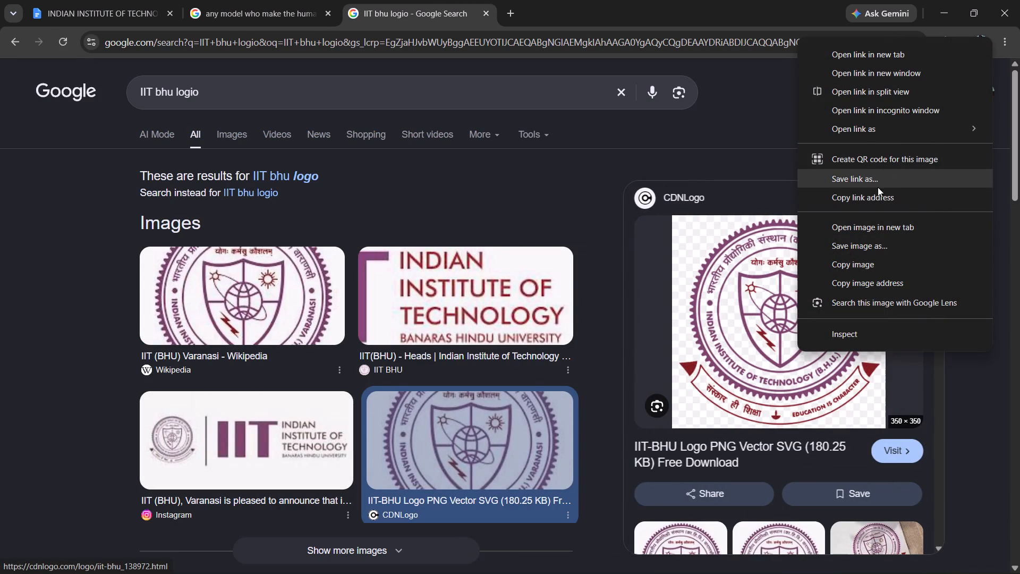
{"action": "left_click", "coordinate": [869, 258]}
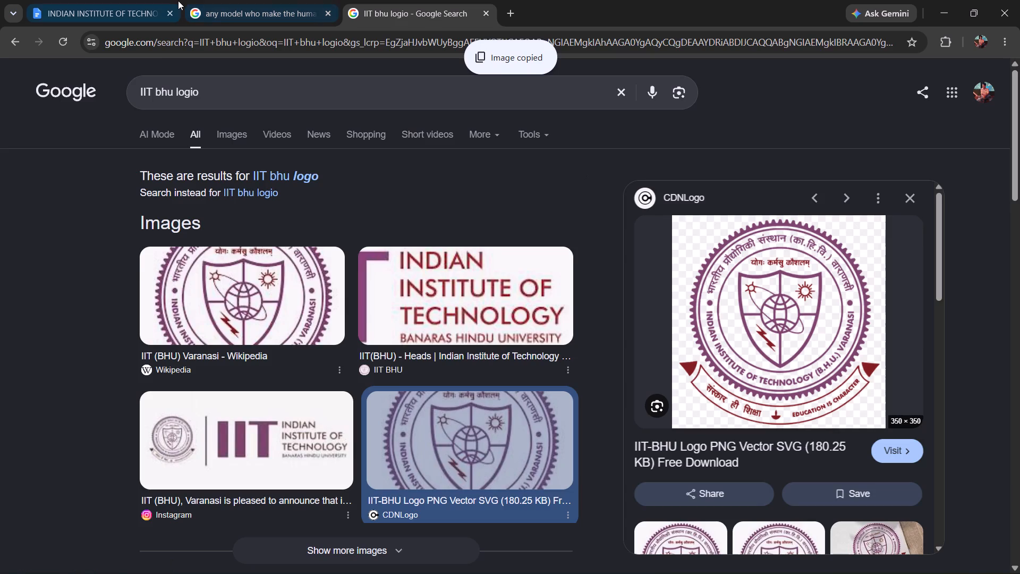
Paste the copied logo into the report's cover page below the assignment title.
{"action": "left_click", "coordinate": [178, 1]}
{"action": "key", "text": "ctrl+v"}
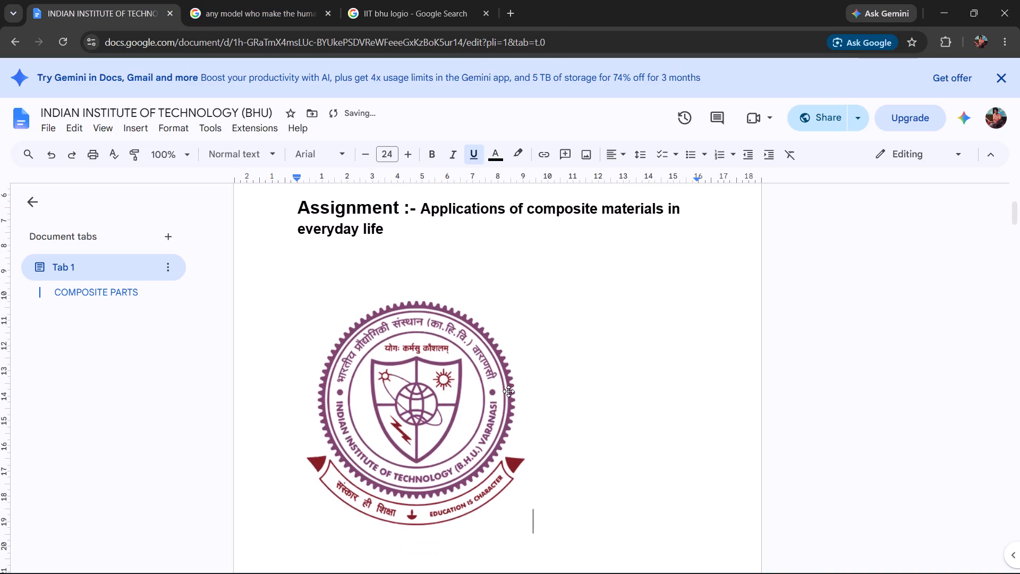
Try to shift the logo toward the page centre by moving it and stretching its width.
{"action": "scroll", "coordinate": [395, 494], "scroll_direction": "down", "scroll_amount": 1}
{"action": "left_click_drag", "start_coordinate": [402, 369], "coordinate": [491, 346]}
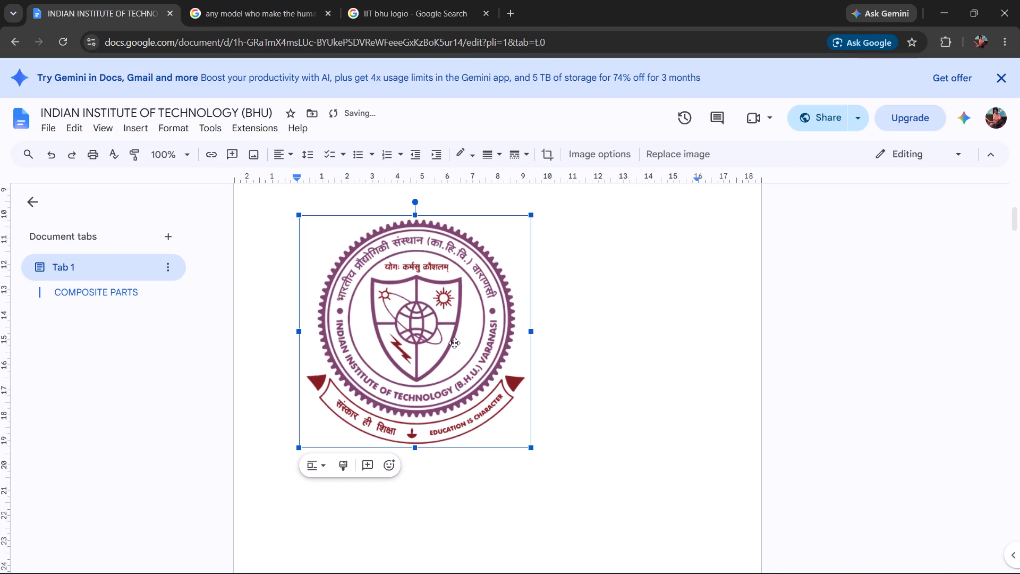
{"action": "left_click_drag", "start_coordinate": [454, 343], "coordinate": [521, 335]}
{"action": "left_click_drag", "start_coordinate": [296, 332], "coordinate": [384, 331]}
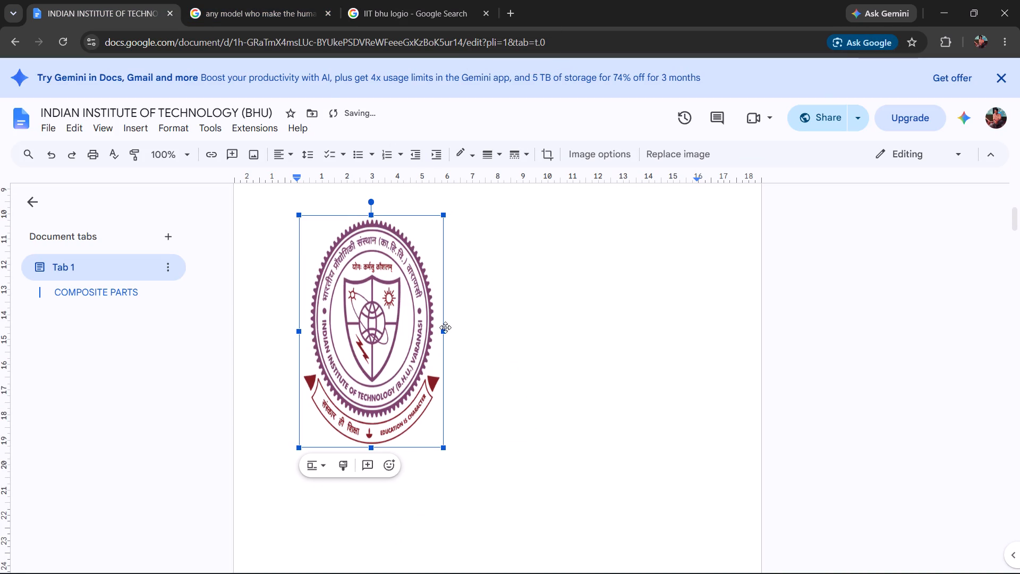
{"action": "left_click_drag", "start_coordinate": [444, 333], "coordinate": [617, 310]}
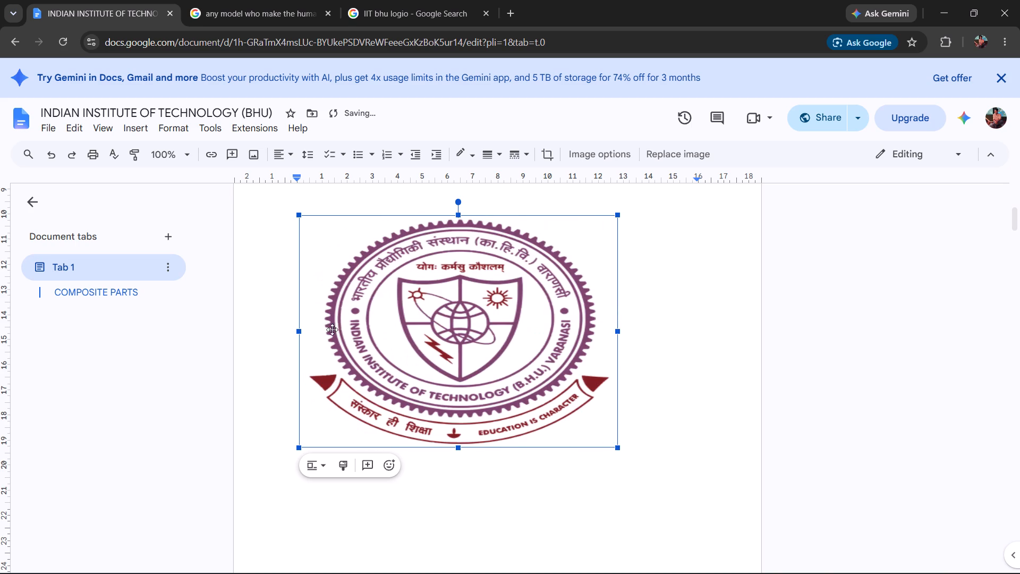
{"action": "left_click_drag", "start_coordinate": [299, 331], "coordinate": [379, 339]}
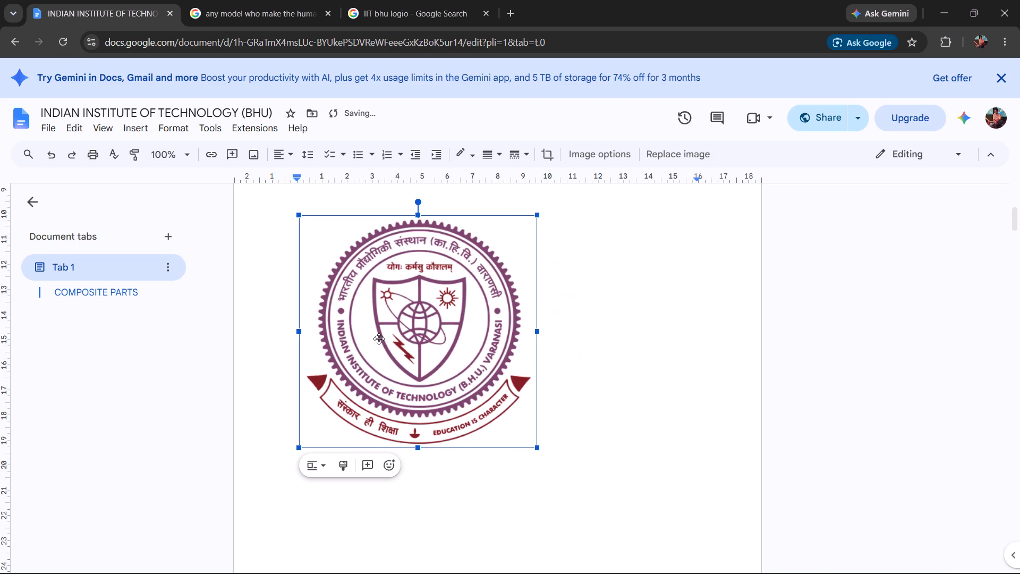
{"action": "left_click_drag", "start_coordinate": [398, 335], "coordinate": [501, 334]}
Scale the cover page logo down proportionally to about 4 cm wide.
{"action": "scroll", "coordinate": [597, 478], "scroll_direction": "up", "scroll_amount": 3}
{"action": "scroll", "coordinate": [597, 478], "scroll_direction": "down", "scroll_amount": 6}
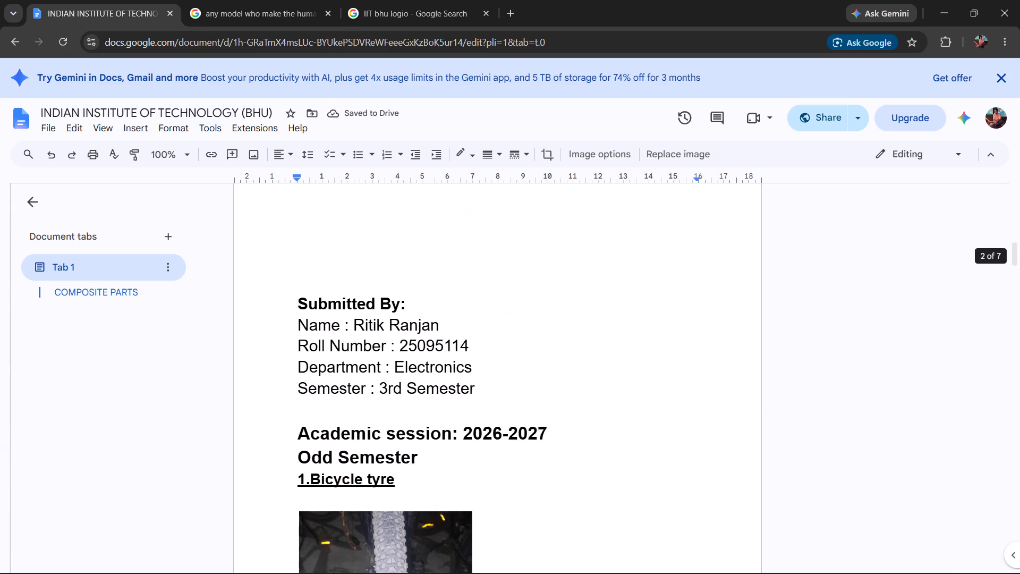
{"action": "scroll", "coordinate": [597, 478], "scroll_direction": "up", "scroll_amount": 5}
{"action": "scroll", "coordinate": [597, 478], "scroll_direction": "down", "scroll_amount": 2}
{"action": "scroll", "coordinate": [597, 478], "scroll_direction": "up", "scroll_amount": 1}
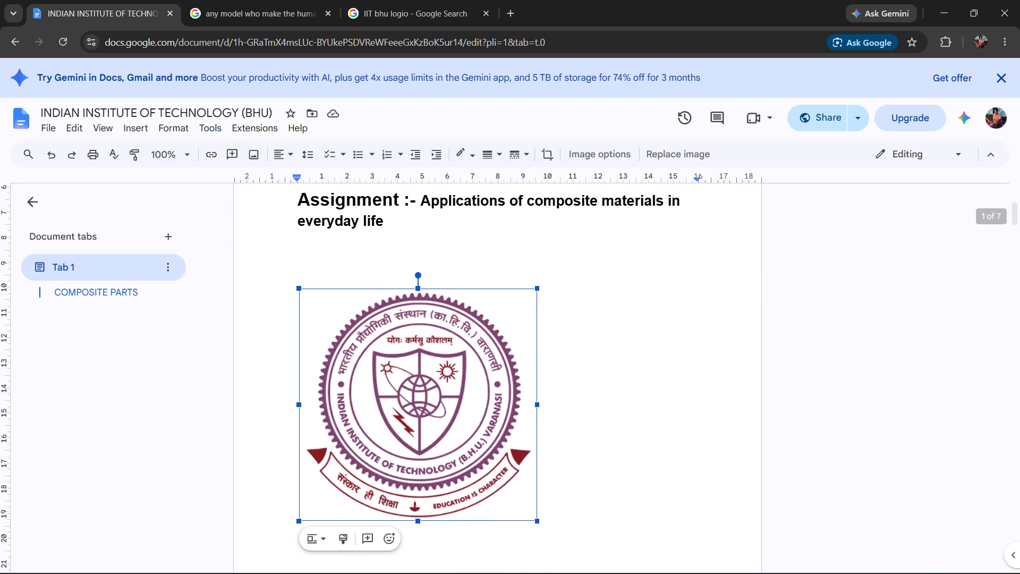
{"action": "left_click_drag", "start_coordinate": [539, 520], "coordinate": [351, 385]}
Centre-align the cover page lines from "Submitted By:" through the department line.
{"action": "scroll", "coordinate": [351, 385], "scroll_direction": "down", "scroll_amount": 1}
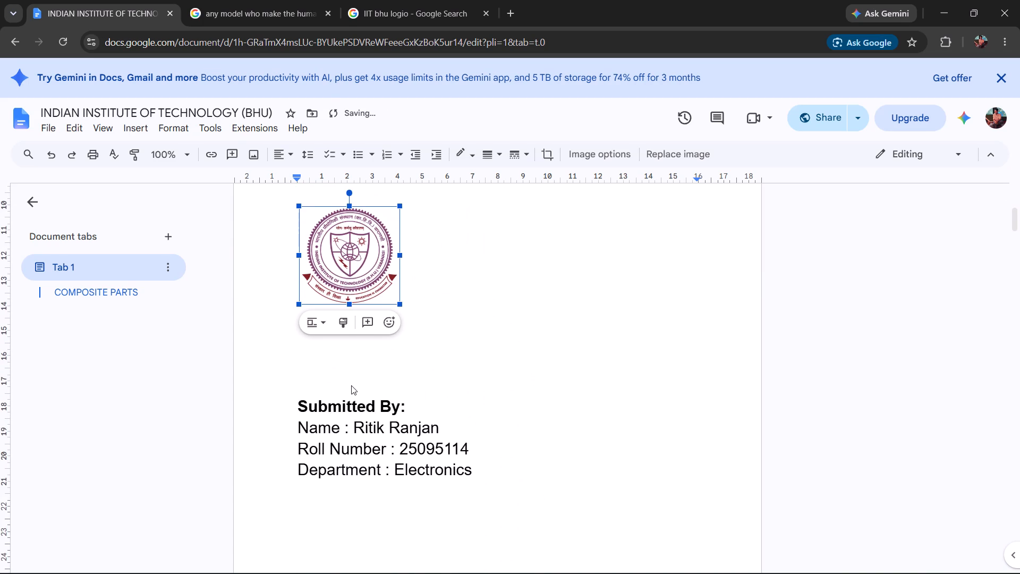
{"action": "left_click_drag", "start_coordinate": [300, 407], "coordinate": [497, 472]}
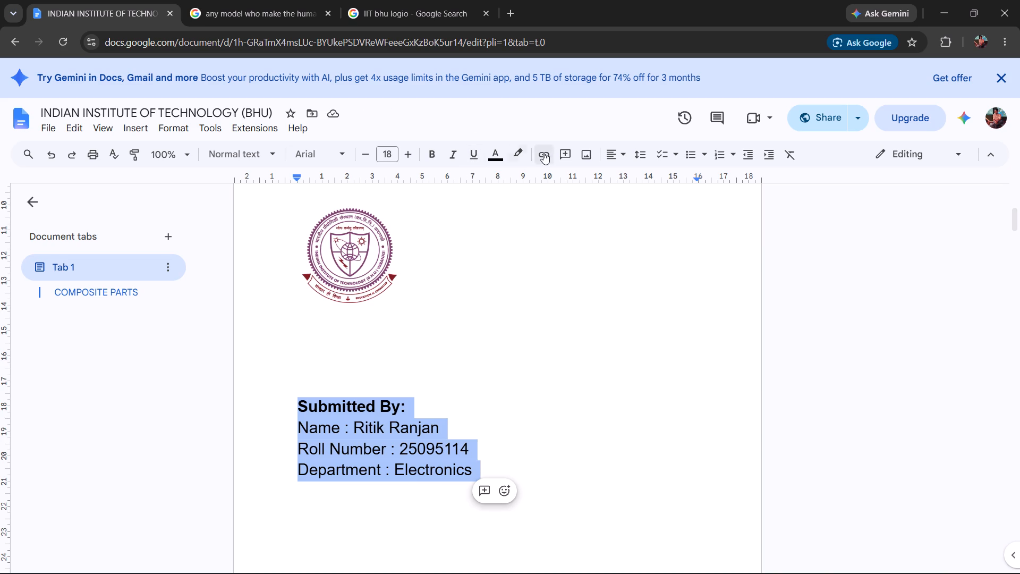
{"action": "left_click", "coordinate": [617, 155]}
{"action": "left_click", "coordinate": [634, 173]}
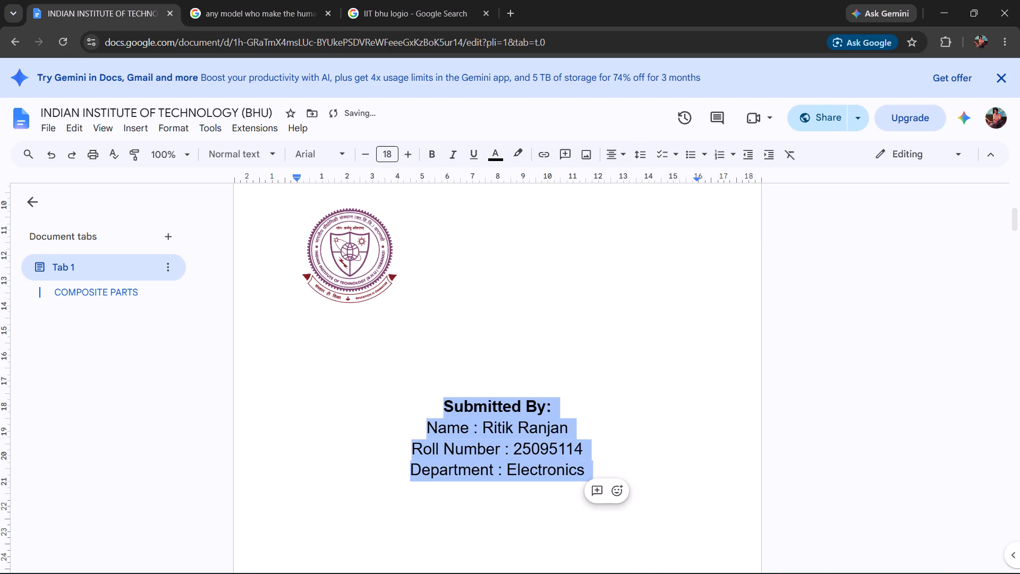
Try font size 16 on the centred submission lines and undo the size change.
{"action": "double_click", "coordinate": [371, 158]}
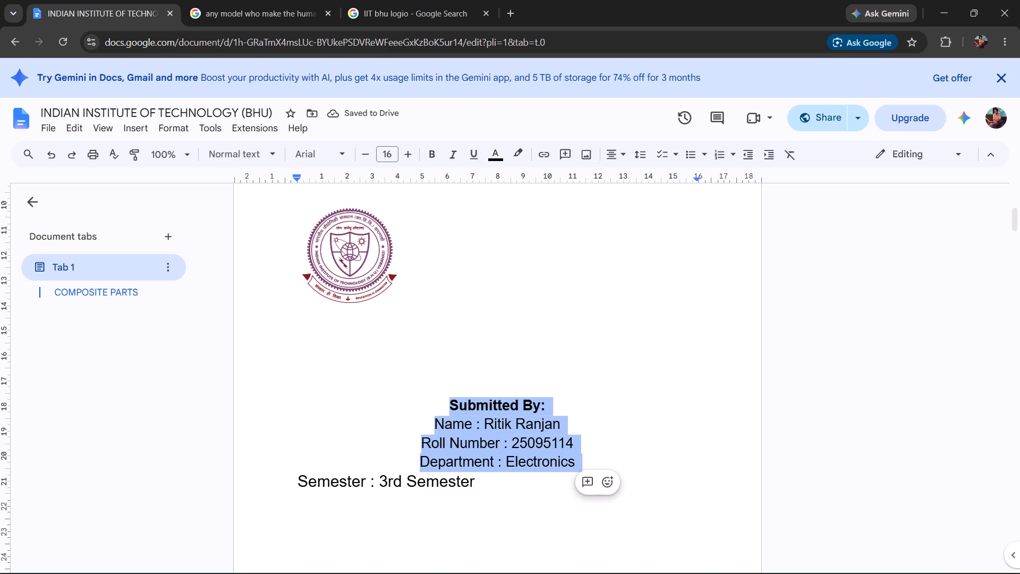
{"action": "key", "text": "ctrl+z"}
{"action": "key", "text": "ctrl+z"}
Shrink the cover page logo further to about 3 cm wide, keeping its proportions.
{"action": "scroll", "coordinate": [448, 369], "scroll_direction": "down", "scroll_amount": 1}
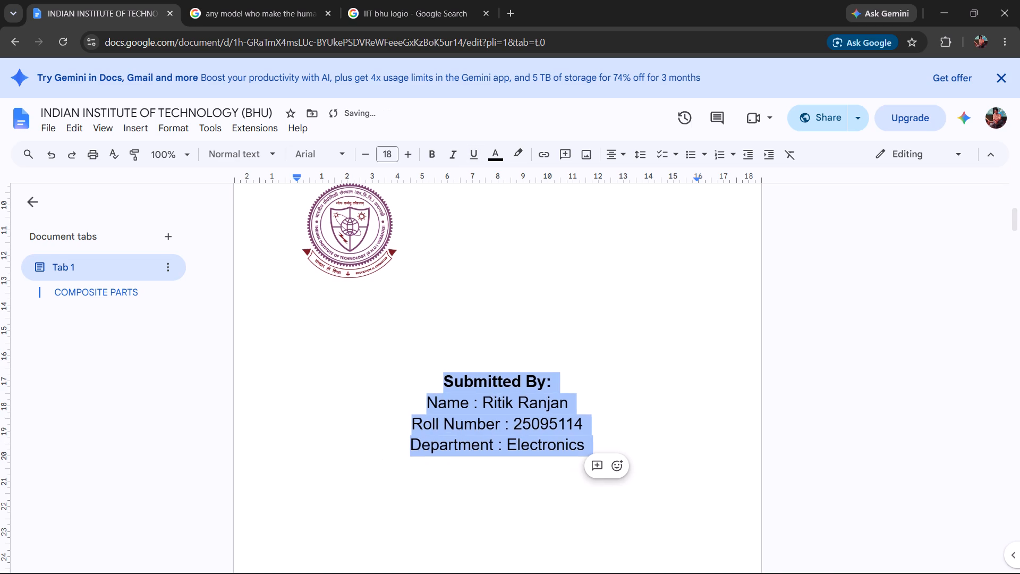
{"action": "scroll", "coordinate": [448, 369], "scroll_direction": "down", "scroll_amount": 1}
{"action": "scroll", "coordinate": [448, 369], "scroll_direction": "up", "scroll_amount": 3}
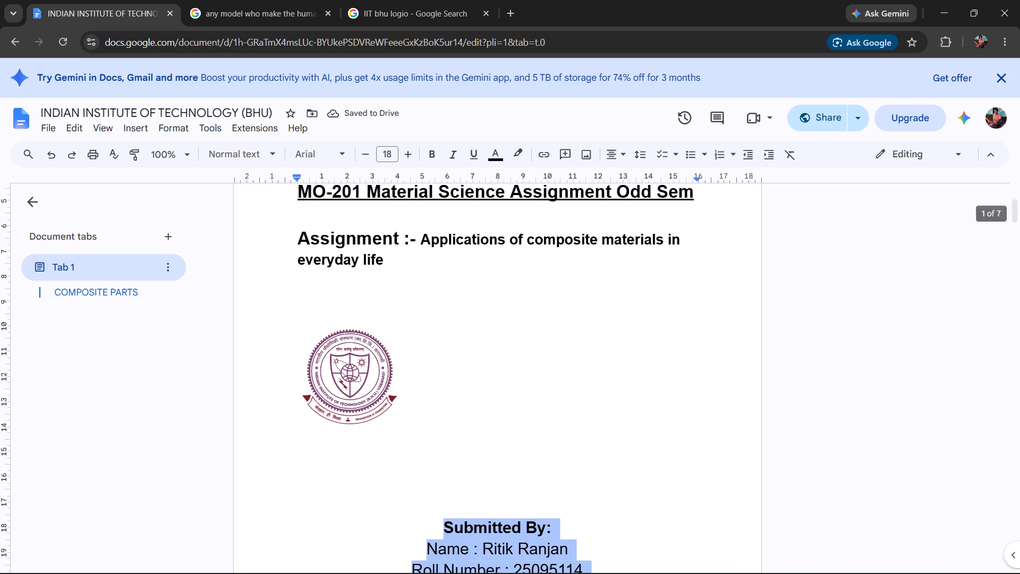
{"action": "left_click", "coordinate": [379, 374]}
{"action": "left_click_drag", "start_coordinate": [397, 424], "coordinate": [359, 401]}
Select the whole "Submitted By:" block including the semester line and centre-align it.
{"action": "scroll", "coordinate": [489, 475], "scroll_direction": "down", "scroll_amount": 2}
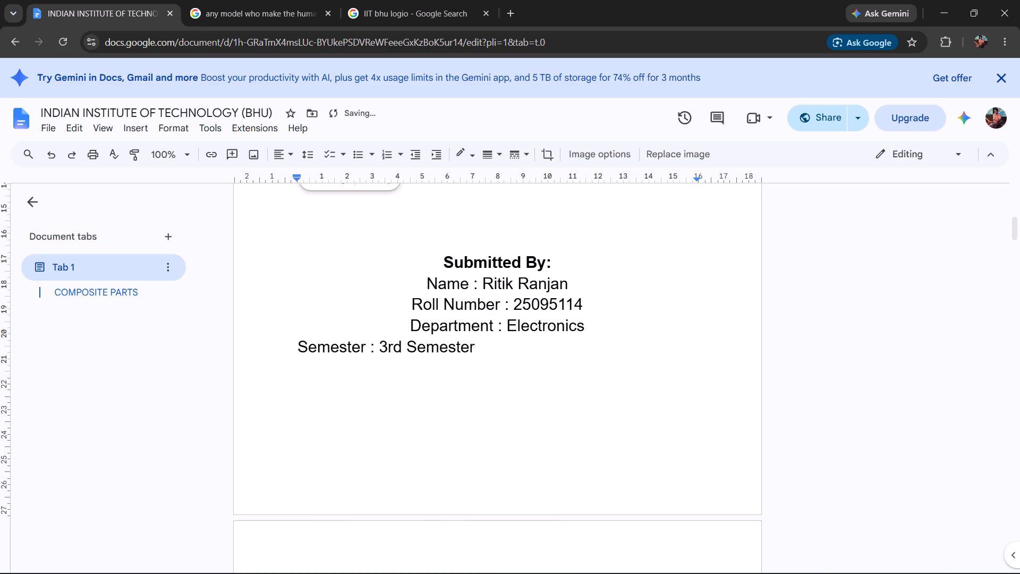
{"action": "left_click_drag", "start_coordinate": [296, 351], "coordinate": [360, 337]}
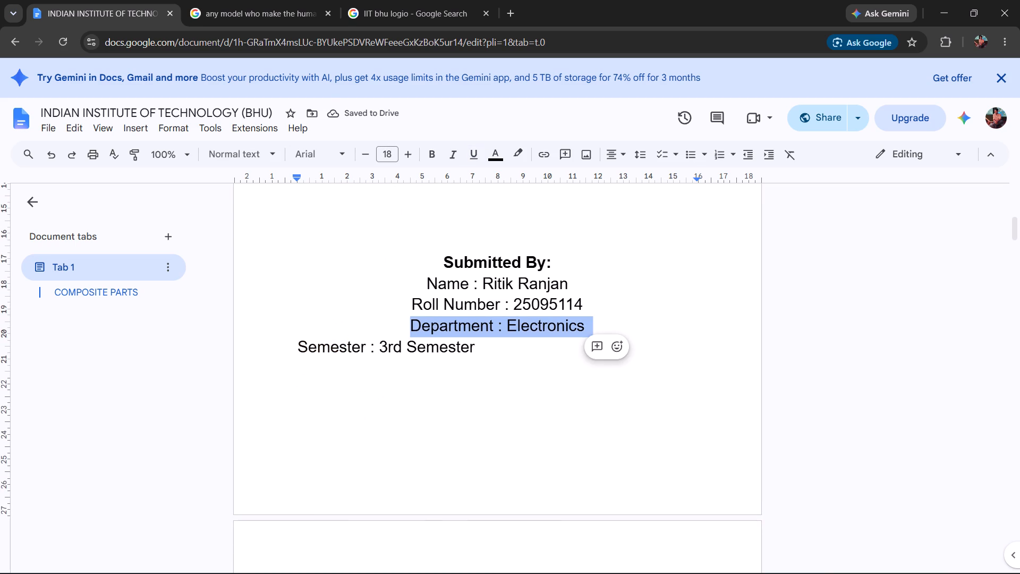
{"action": "left_click", "coordinate": [479, 349]}
{"action": "left_click_drag", "start_coordinate": [479, 349], "coordinate": [452, 271]}
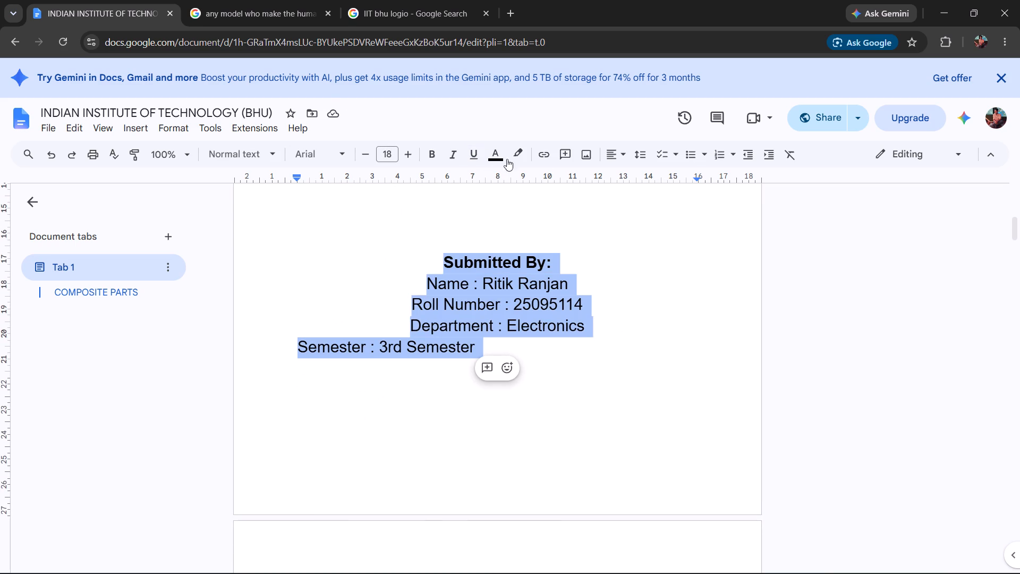
{"action": "left_click", "coordinate": [608, 157]}
{"action": "left_click", "coordinate": [633, 174]}
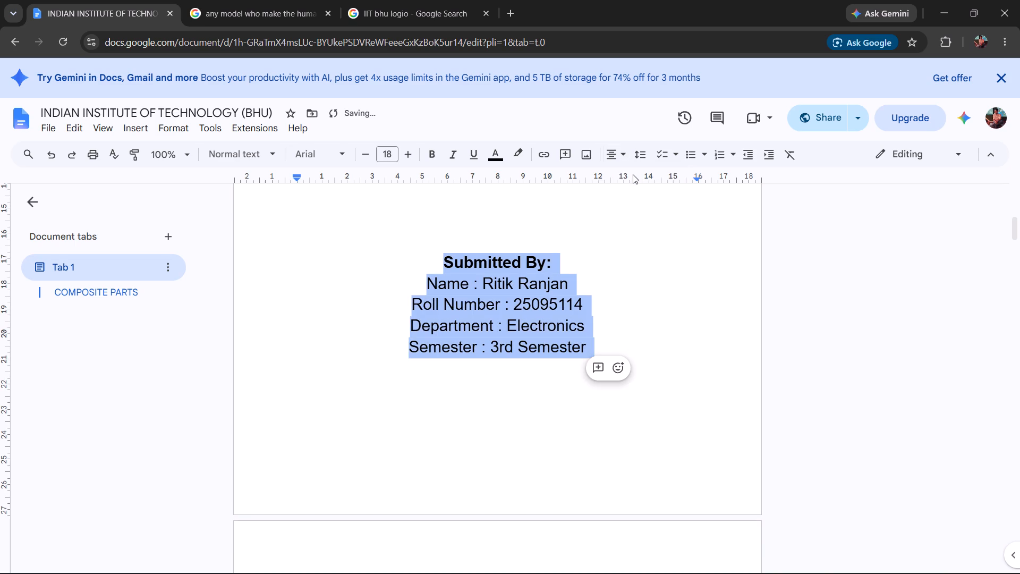
Set the whole "Submitted By:" block to font size 16 and underline it.
{"action": "double_click", "coordinate": [368, 149]}
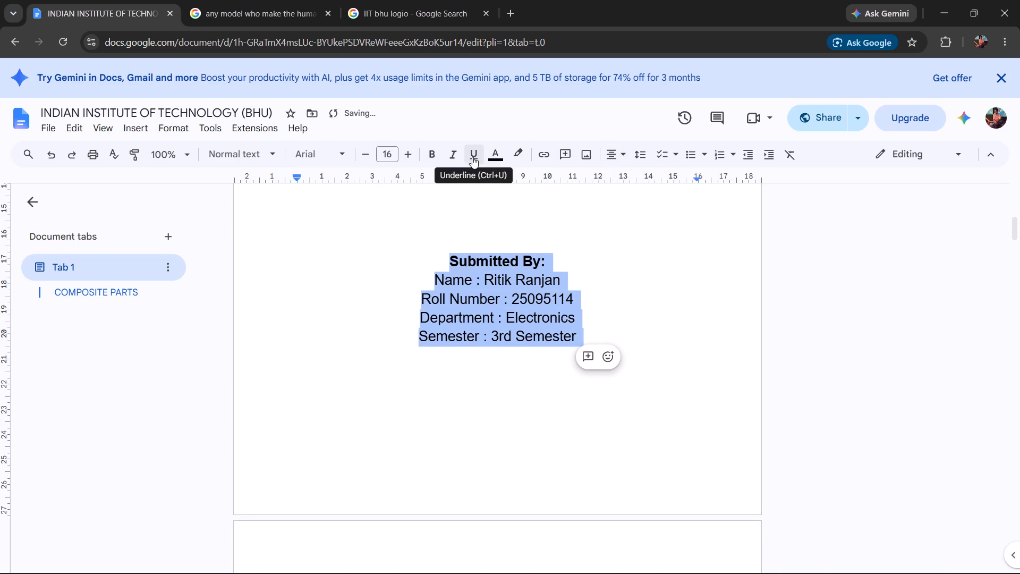
{"action": "left_click", "coordinate": [472, 157]}
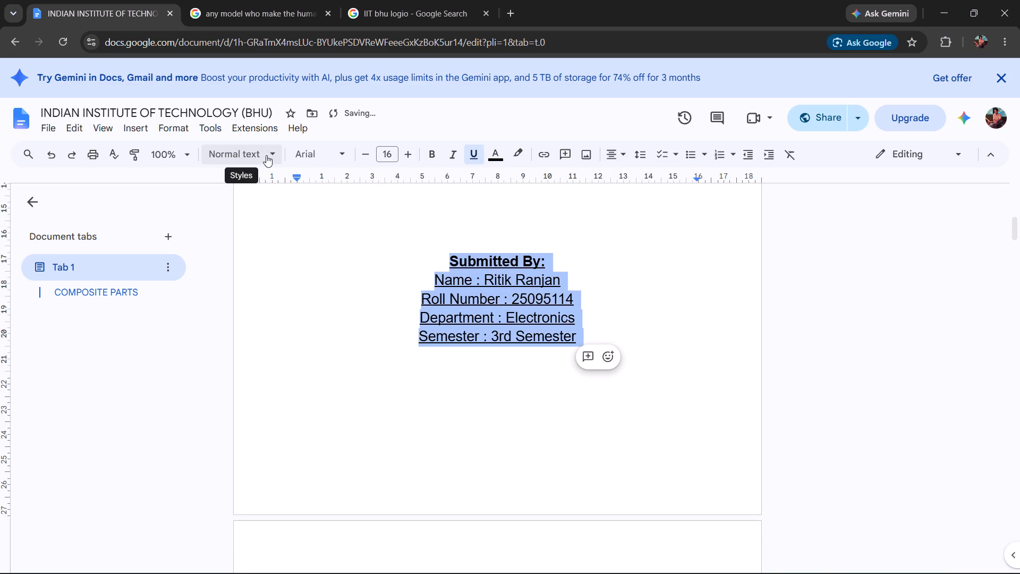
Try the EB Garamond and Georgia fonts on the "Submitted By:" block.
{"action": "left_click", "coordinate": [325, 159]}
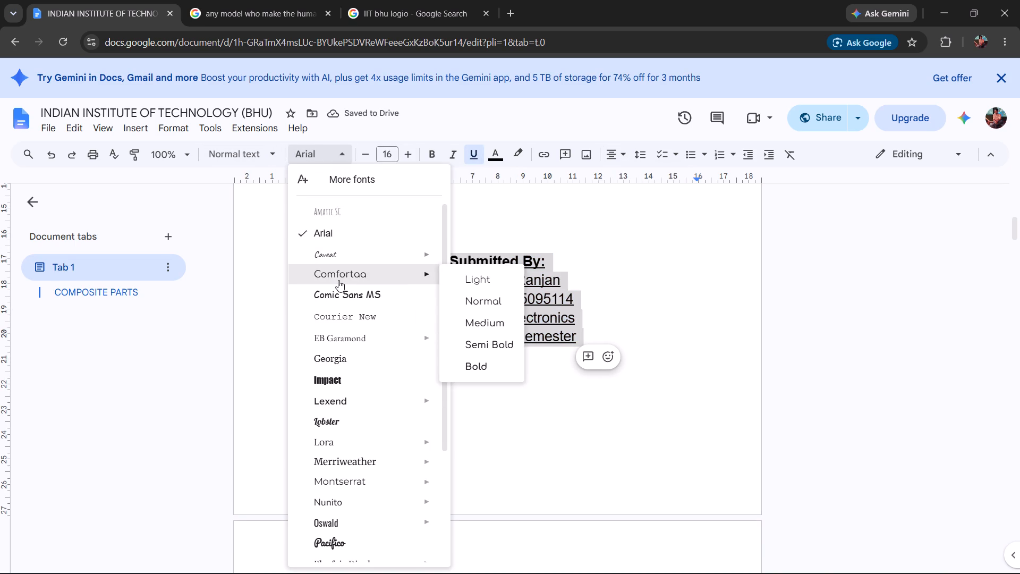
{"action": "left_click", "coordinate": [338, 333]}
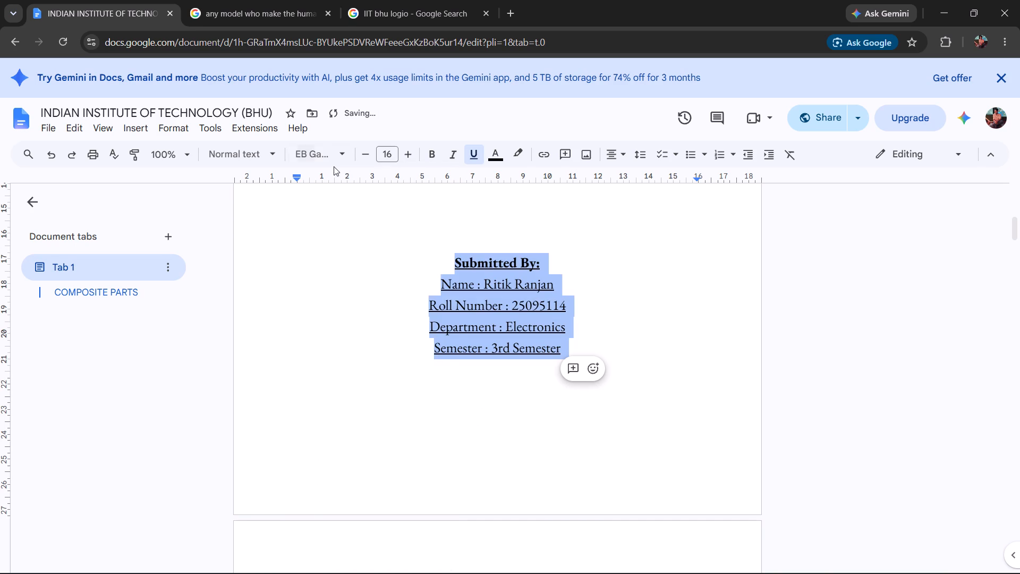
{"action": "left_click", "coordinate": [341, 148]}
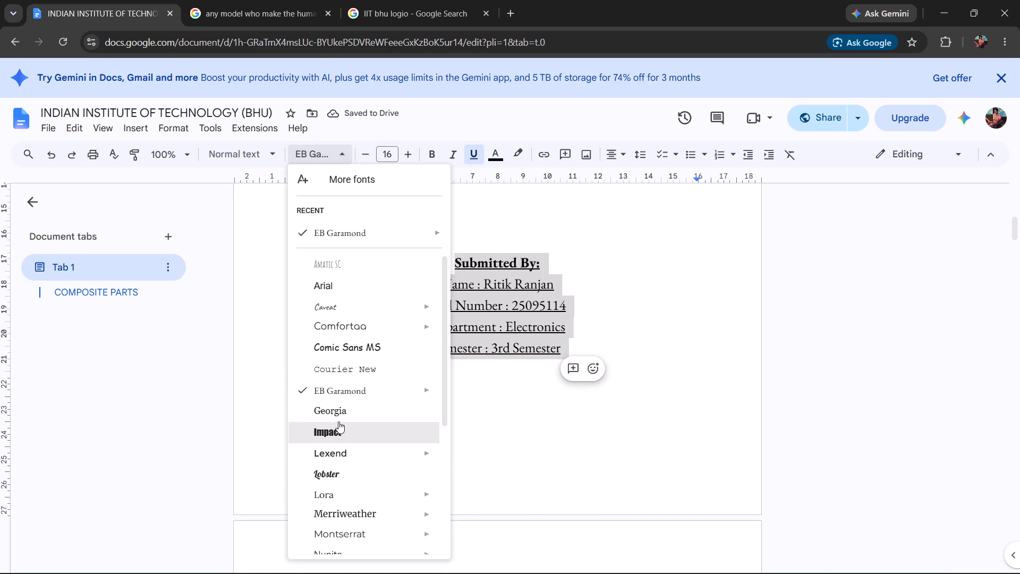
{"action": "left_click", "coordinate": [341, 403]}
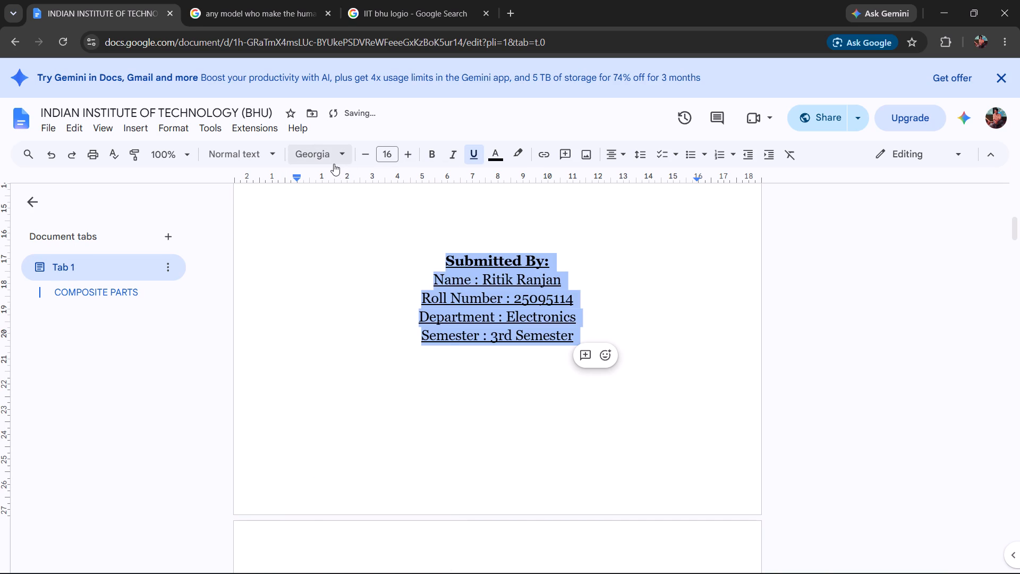
Set the font of the "Submitted By:" block to EB Garamond and deselect the text.
{"action": "left_click", "coordinate": [331, 154]}
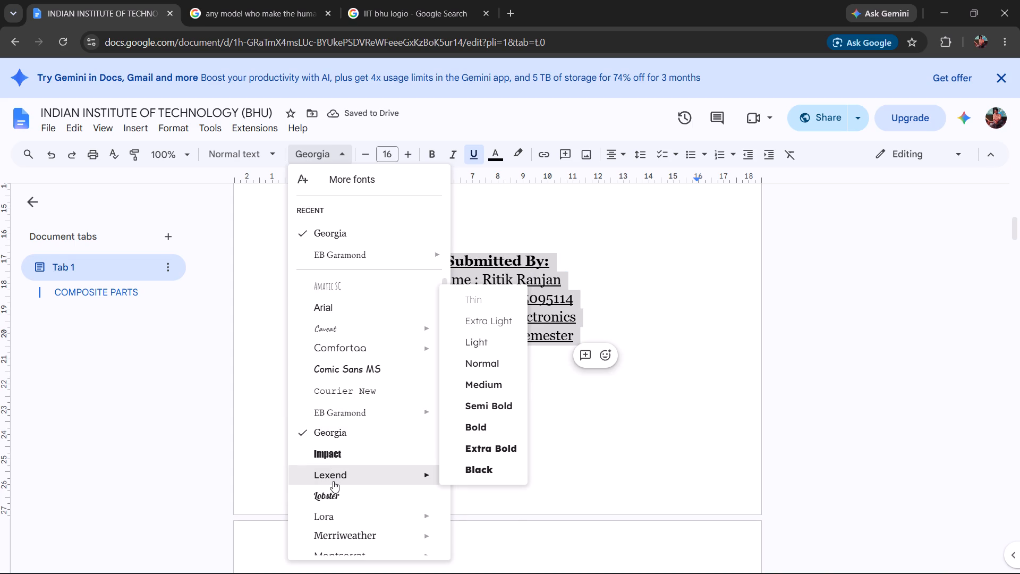
{"action": "scroll", "coordinate": [343, 513], "scroll_direction": "down", "scroll_amount": 1}
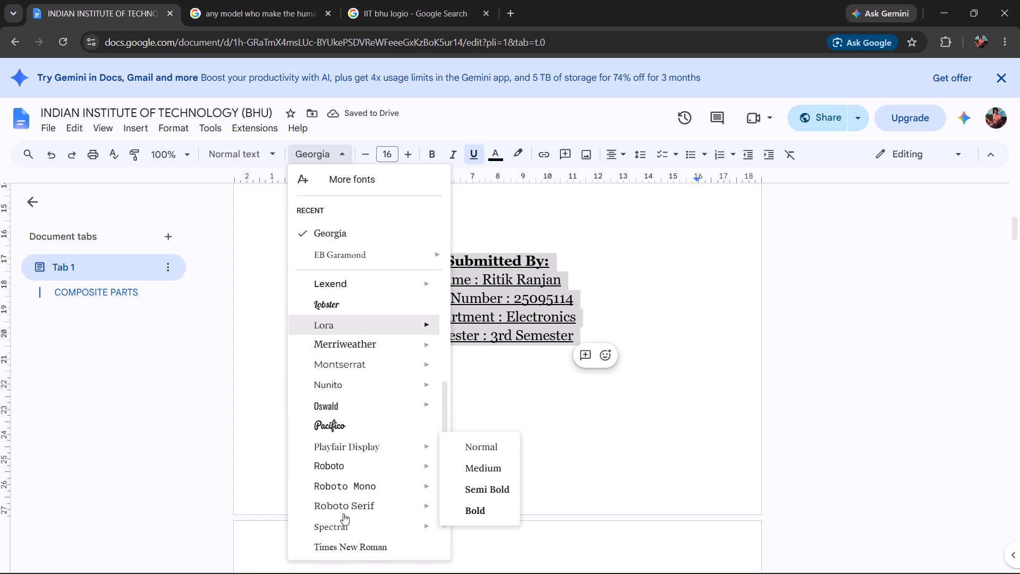
{"action": "scroll", "coordinate": [343, 513], "scroll_direction": "down", "scroll_amount": 1}
{"action": "scroll", "coordinate": [346, 499], "scroll_direction": "up", "scroll_amount": 3}
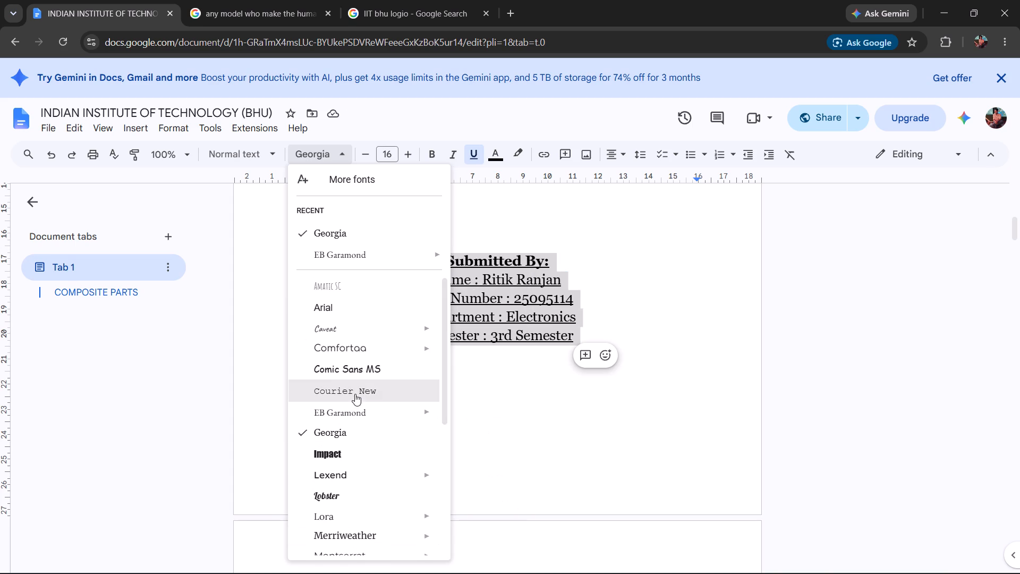
{"action": "left_click", "coordinate": [350, 414]}
{"action": "left_click", "coordinate": [454, 379]}
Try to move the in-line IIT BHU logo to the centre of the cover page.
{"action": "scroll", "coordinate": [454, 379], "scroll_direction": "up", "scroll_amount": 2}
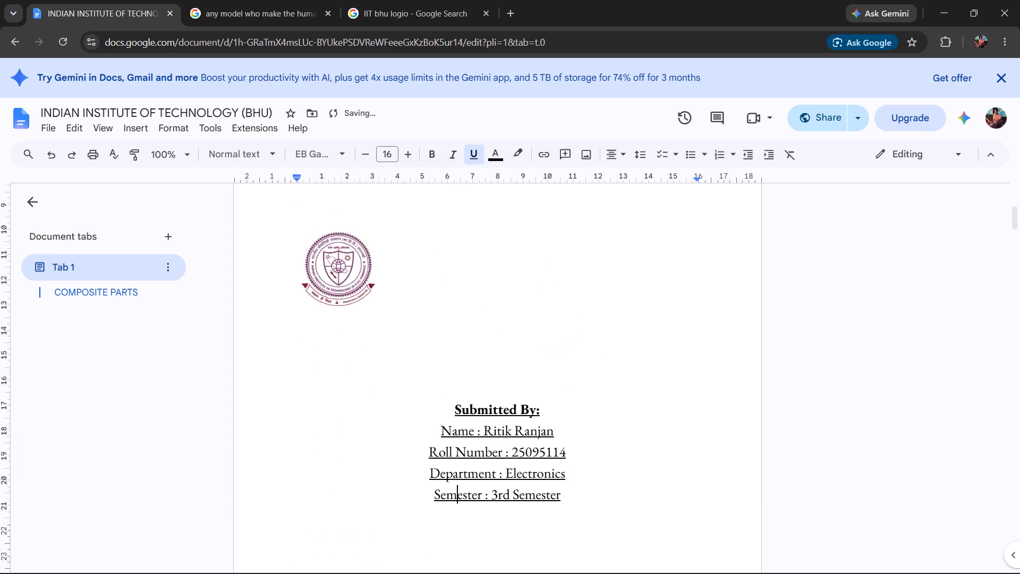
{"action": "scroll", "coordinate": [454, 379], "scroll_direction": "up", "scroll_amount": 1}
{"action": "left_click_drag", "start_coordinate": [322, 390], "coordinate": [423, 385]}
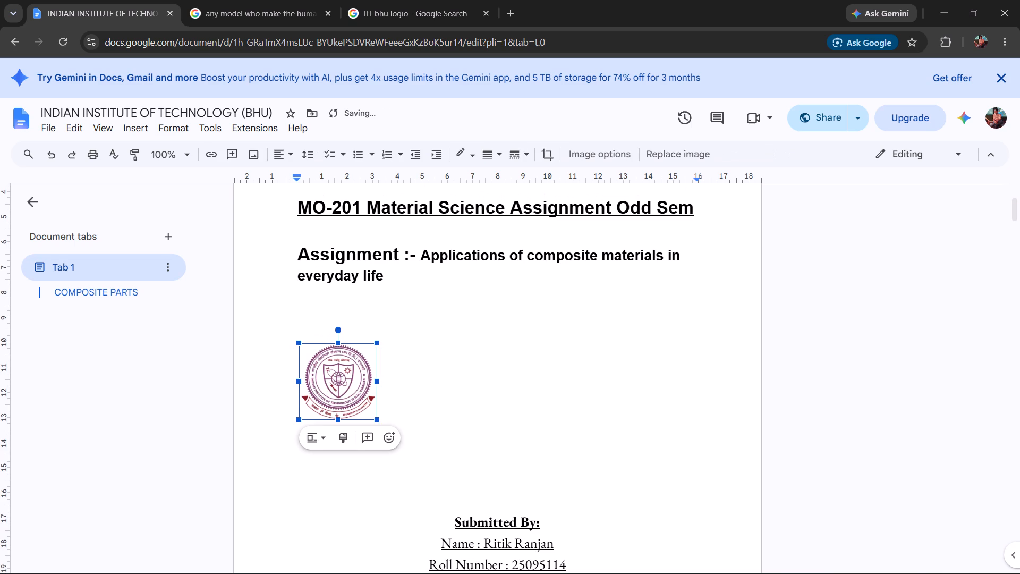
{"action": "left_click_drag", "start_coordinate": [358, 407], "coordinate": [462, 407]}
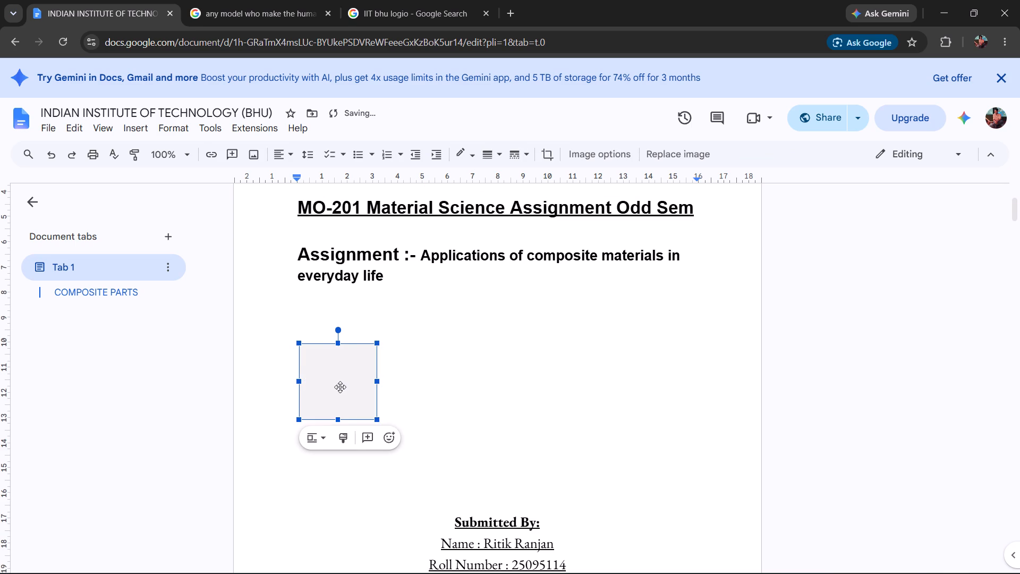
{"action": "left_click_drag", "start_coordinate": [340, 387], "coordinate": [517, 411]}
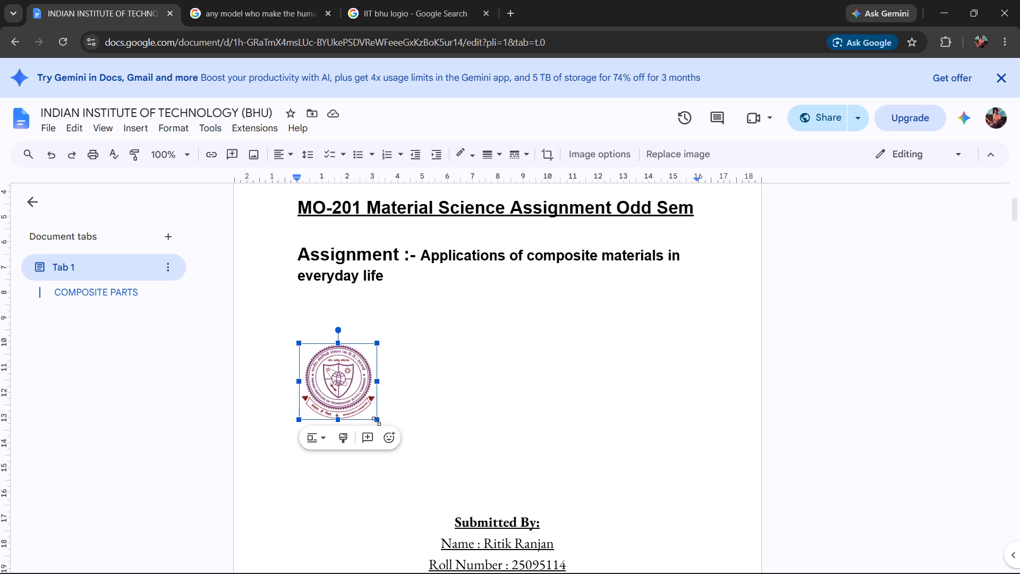
Resize the IIT BHU logo proportionally to about 3.7 cm wide.
{"action": "left_click_drag", "start_coordinate": [376, 421], "coordinate": [423, 411]}
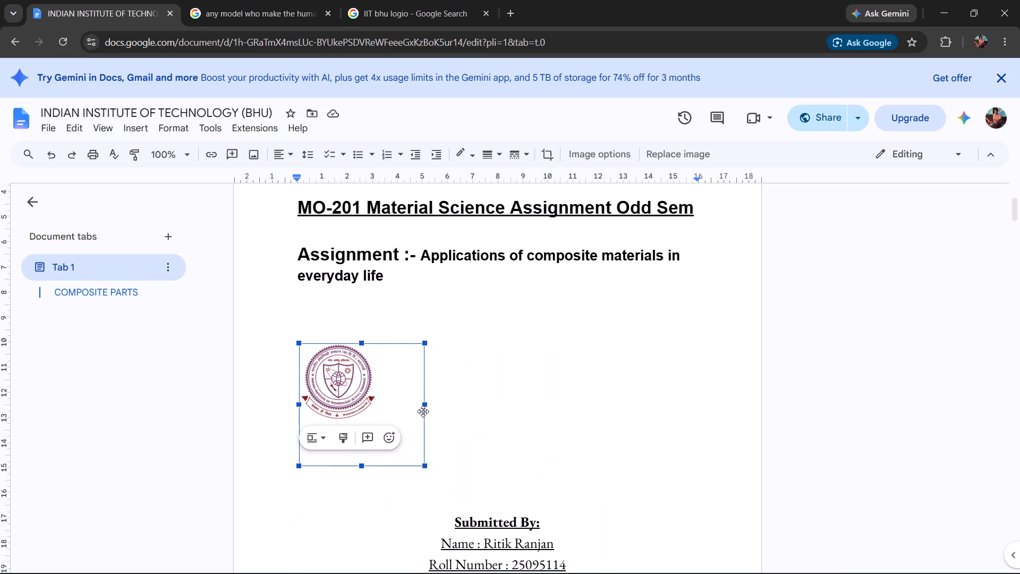
{"action": "left_click_drag", "start_coordinate": [423, 411], "coordinate": [423, 412]}
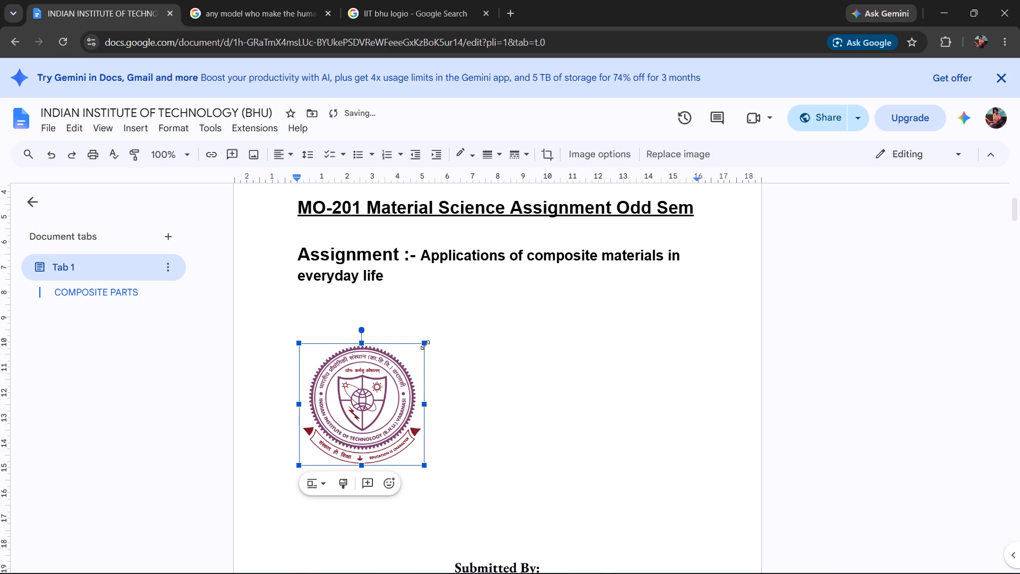
{"action": "left_click_drag", "start_coordinate": [425, 345], "coordinate": [483, 290]}
{"action": "scroll", "coordinate": [415, 379], "scroll_direction": "down", "scroll_amount": 1}
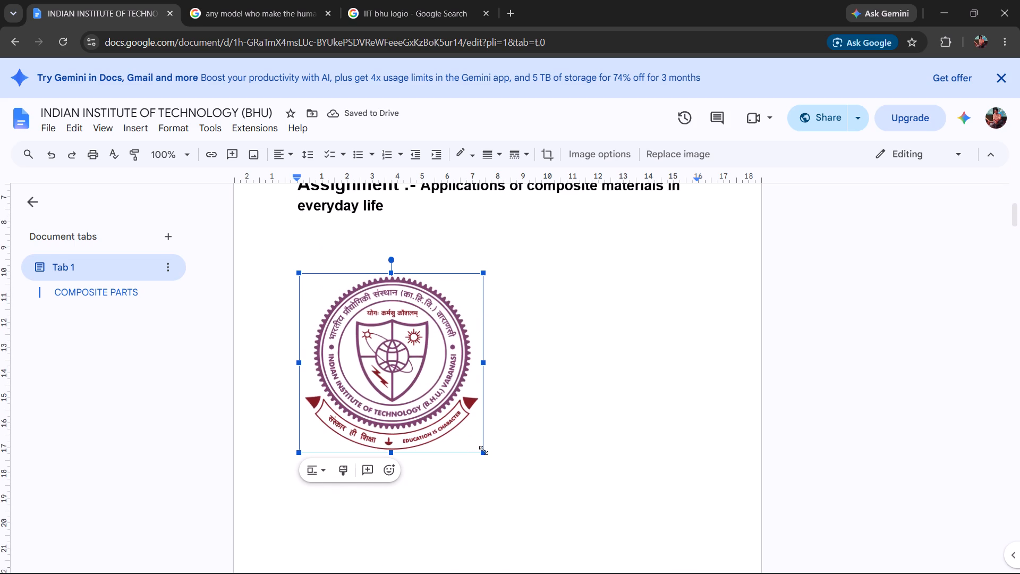
{"action": "left_click_drag", "start_coordinate": [482, 453], "coordinate": [319, 363]}
{"action": "scroll", "coordinate": [427, 416], "scroll_direction": "up", "scroll_amount": 1}
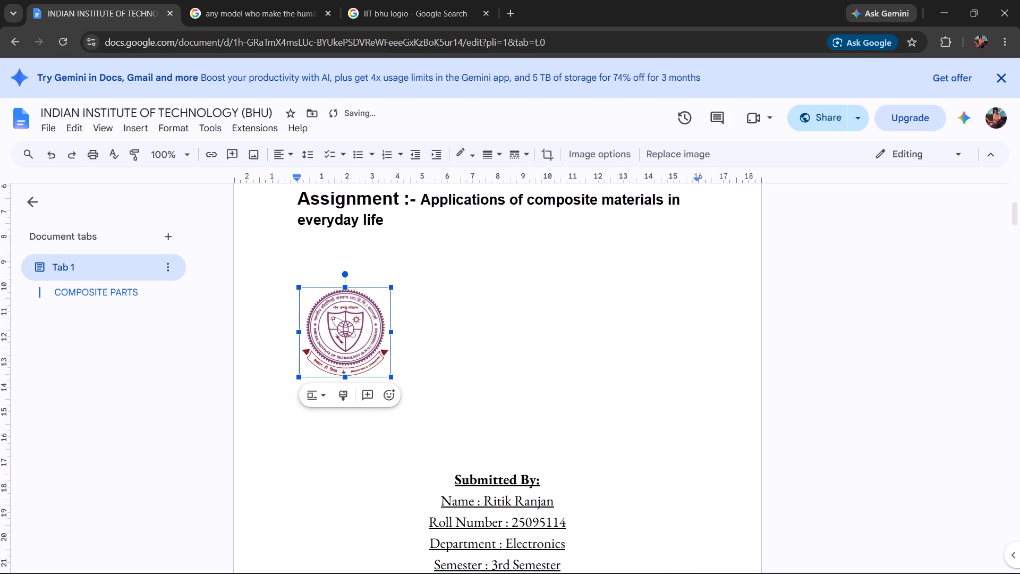
Set the logo's text wrapping to Wrap text.
{"action": "right_click", "coordinate": [347, 348]}
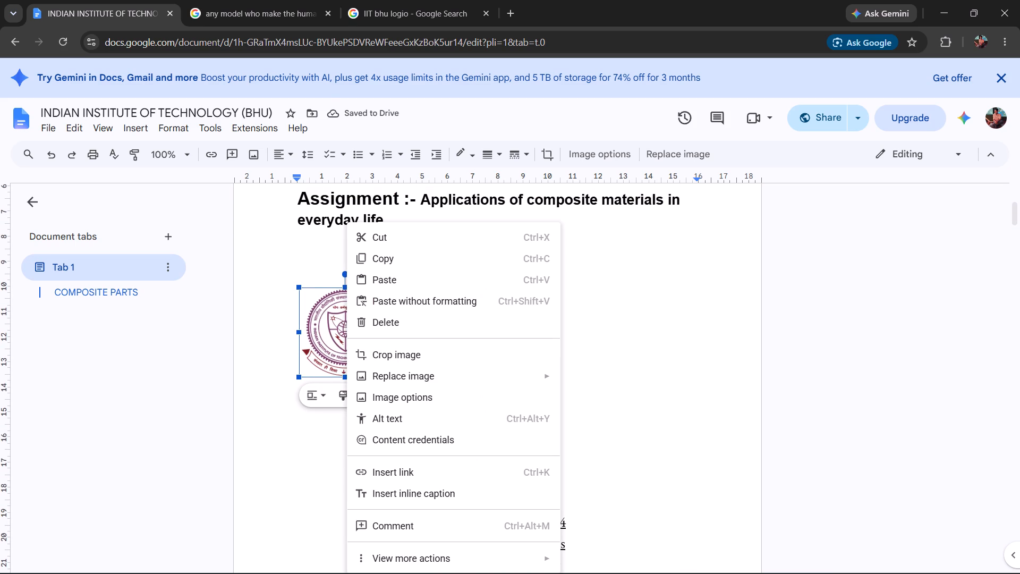
{"action": "left_click", "coordinate": [317, 396]}
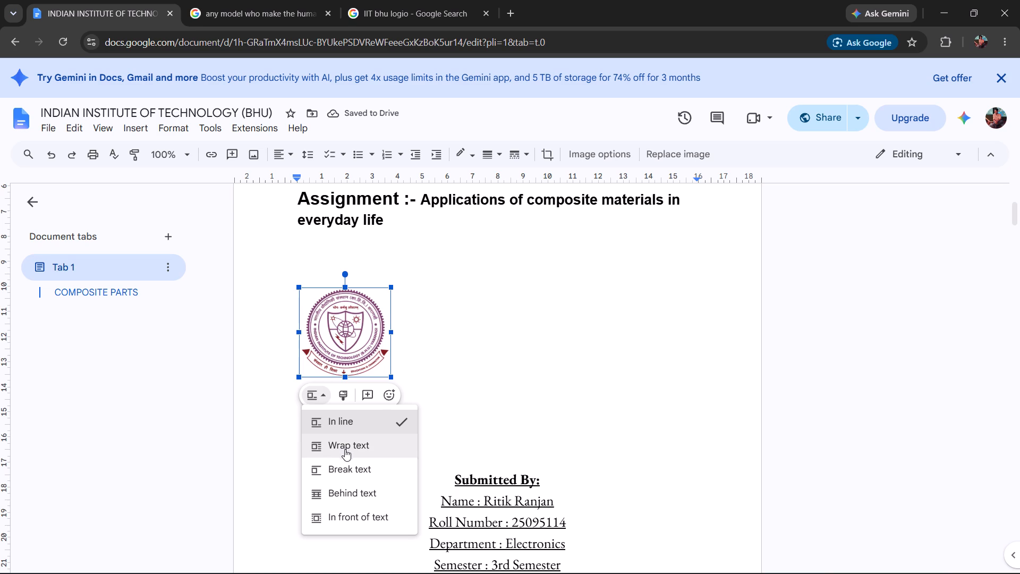
{"action": "left_click", "coordinate": [351, 443]}
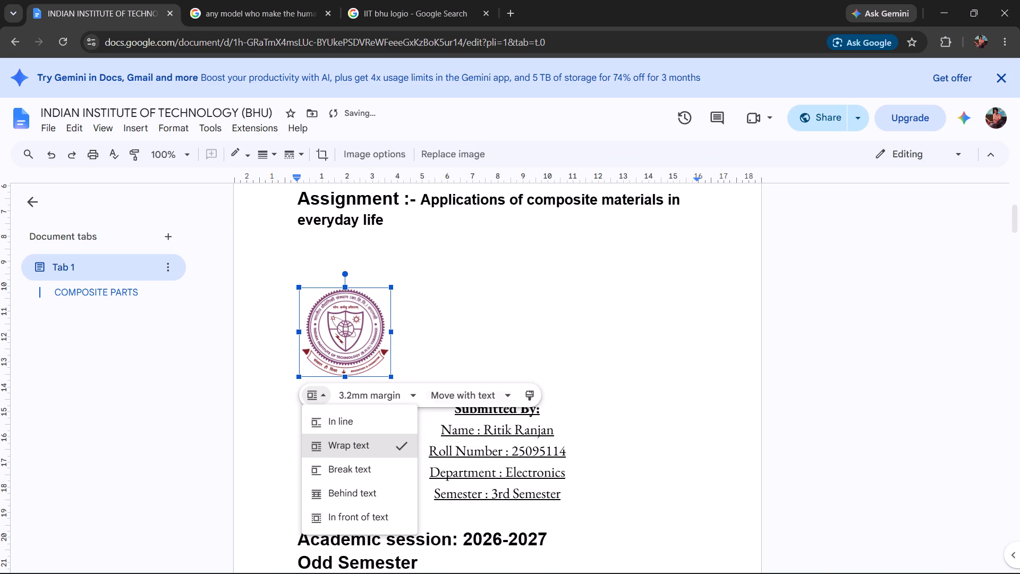
{"action": "left_click", "coordinate": [505, 339]}
{"action": "scroll", "coordinate": [505, 339], "scroll_direction": "down", "scroll_amount": 1}
Move the logo to the horizontal centre of the cover page, directly above the "Submitted By:" block.
{"action": "left_click", "coordinate": [350, 271]}
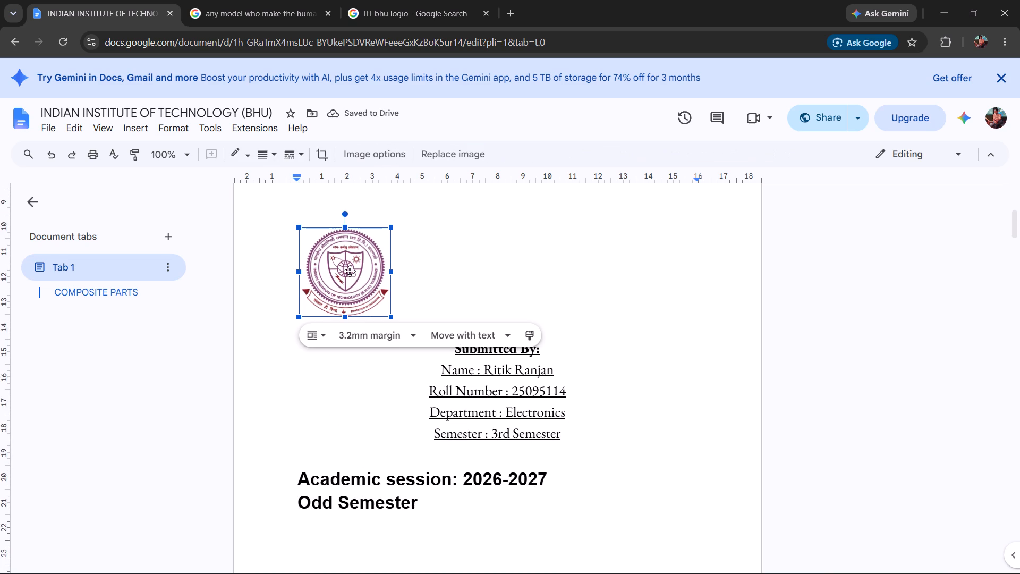
{"action": "left_click_drag", "start_coordinate": [350, 271], "coordinate": [504, 267]}
{"action": "scroll", "coordinate": [381, 367], "scroll_direction": "down", "scroll_amount": 1}
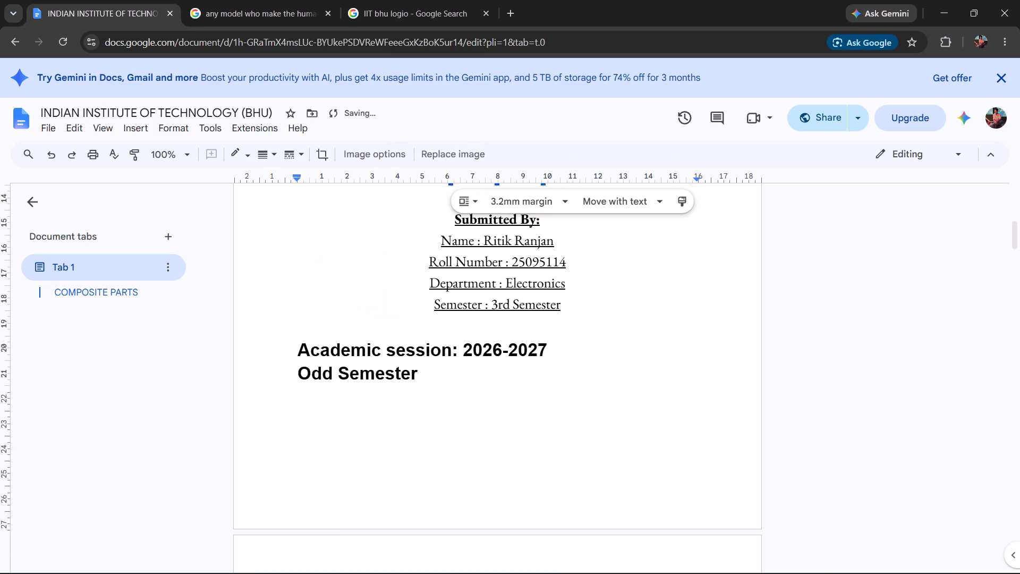
{"action": "scroll", "coordinate": [381, 367], "scroll_direction": "up", "scroll_amount": 2}
{"action": "scroll", "coordinate": [381, 367], "scroll_direction": "down", "scroll_amount": 3}
{"action": "scroll", "coordinate": [381, 367], "scroll_direction": "up", "scroll_amount": 1}
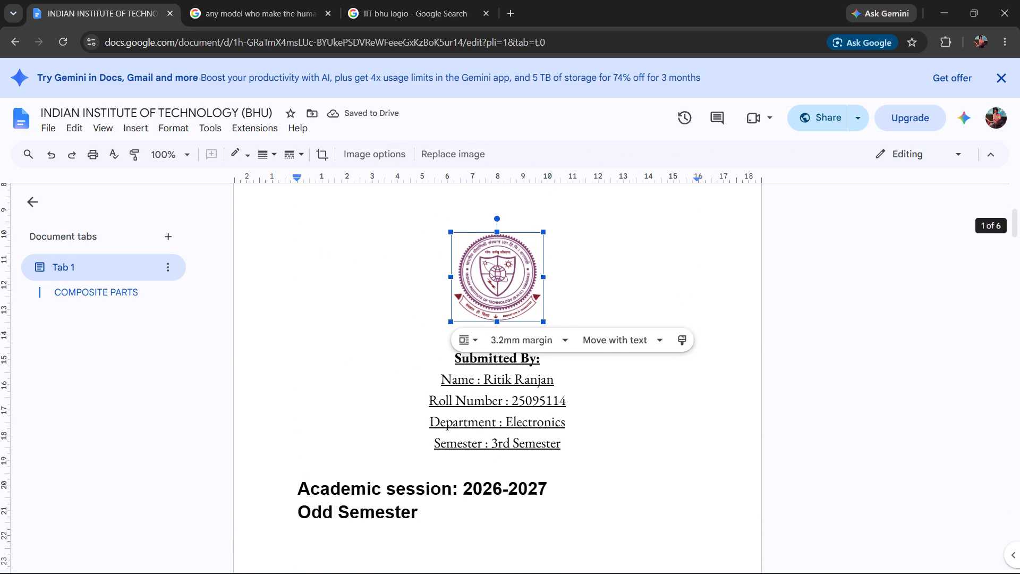
Delete the "Academic session: 2026-2027 Odd Semester" lines below the submission details and insert a blank line there.
{"action": "scroll", "coordinate": [381, 367], "scroll_direction": "up", "scroll_amount": 1}
{"action": "left_click_drag", "start_coordinate": [421, 430], "coordinate": [292, 407]}
{"action": "key", "text": "BackSpace"}
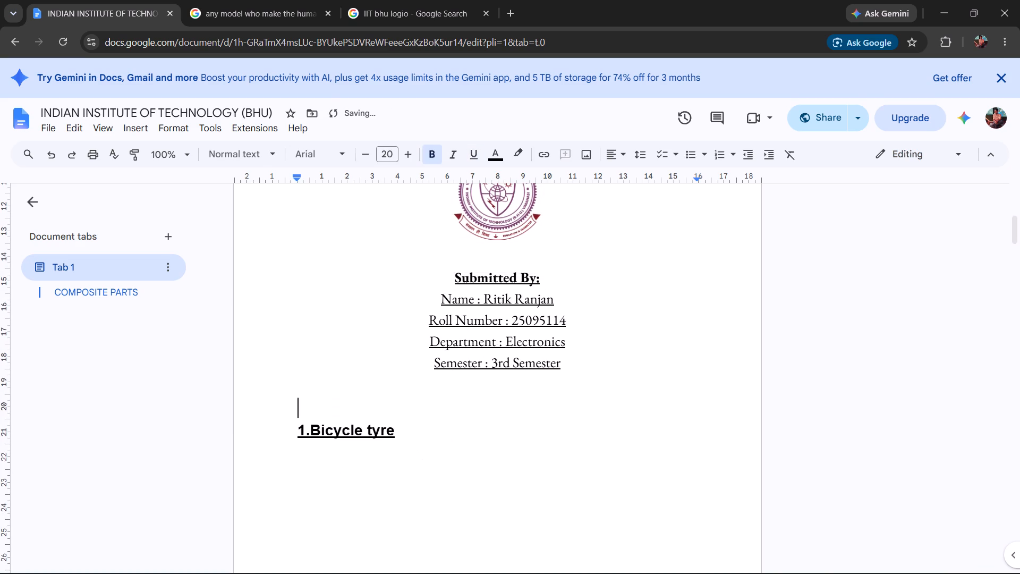
{"action": "key", "text": "Return"}
{"action": "scroll", "coordinate": [335, 415], "scroll_direction": "down", "scroll_amount": 2}
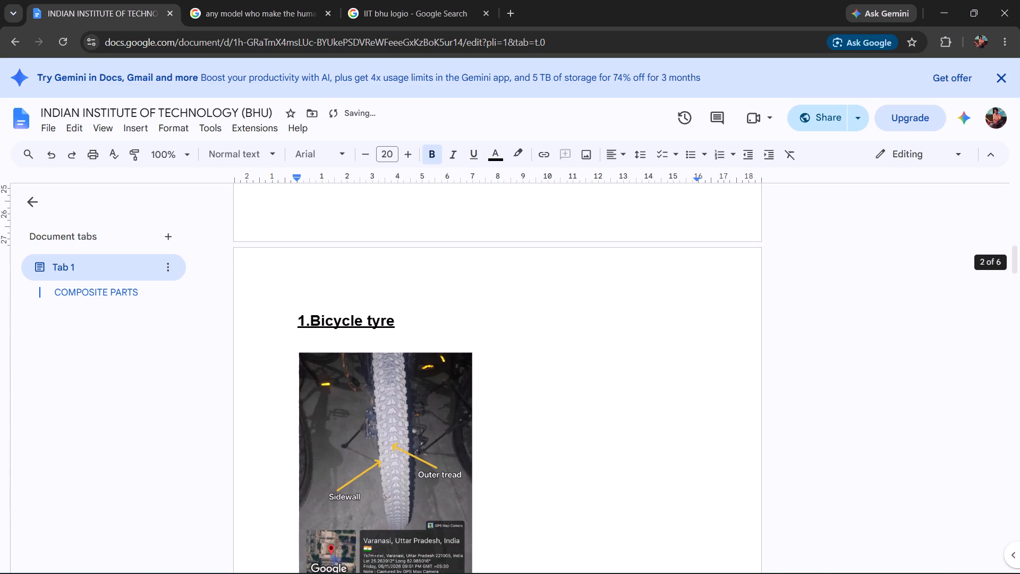
{"action": "scroll", "coordinate": [335, 415], "scroll_direction": "down", "scroll_amount": 1}
{"action": "scroll", "coordinate": [335, 415], "scroll_direction": "up", "scroll_amount": 3}
Review the cover page layout from the institute title down to the submission details.
{"action": "left_click", "coordinate": [397, 370]}
{"action": "scroll", "coordinate": [397, 370], "scroll_direction": "up", "scroll_amount": 2}
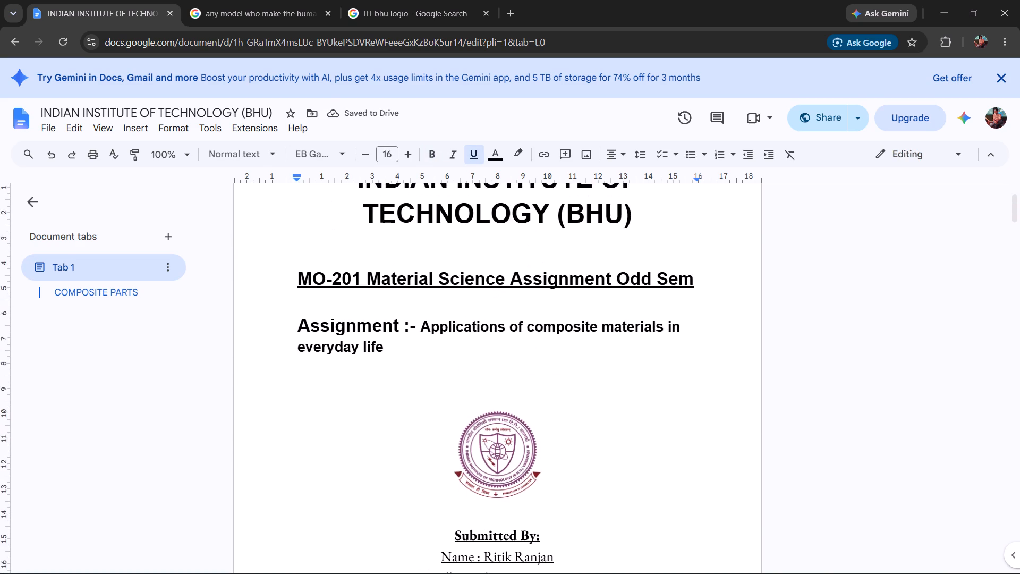
{"action": "scroll", "coordinate": [397, 370], "scroll_direction": "up", "scroll_amount": 1}
{"action": "scroll", "coordinate": [397, 370], "scroll_direction": "down", "scroll_amount": 3}
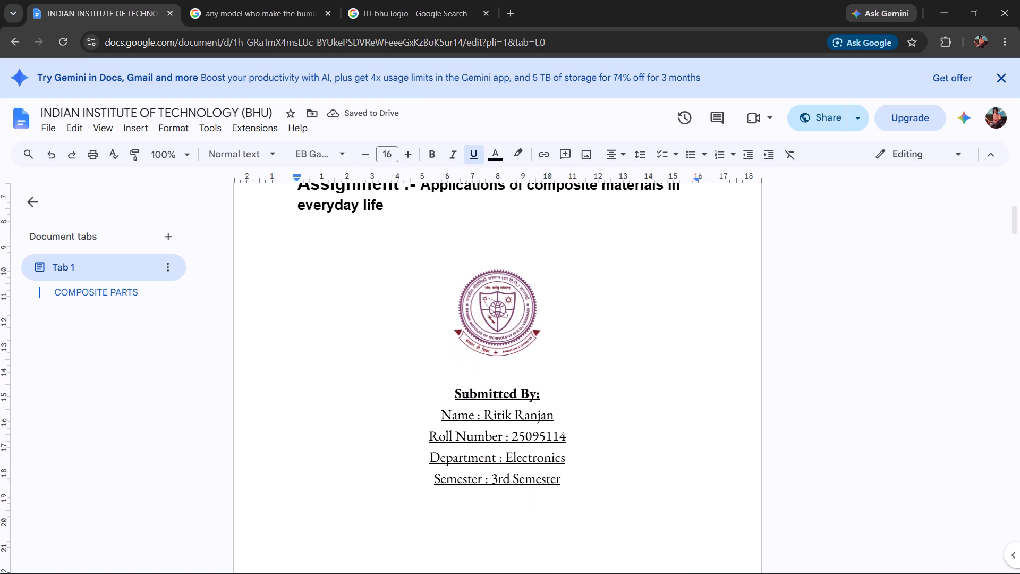
{"action": "scroll", "coordinate": [397, 370], "scroll_direction": "up", "scroll_amount": 4}
{"action": "scroll", "coordinate": [397, 370], "scroll_direction": "down", "scroll_amount": 3}
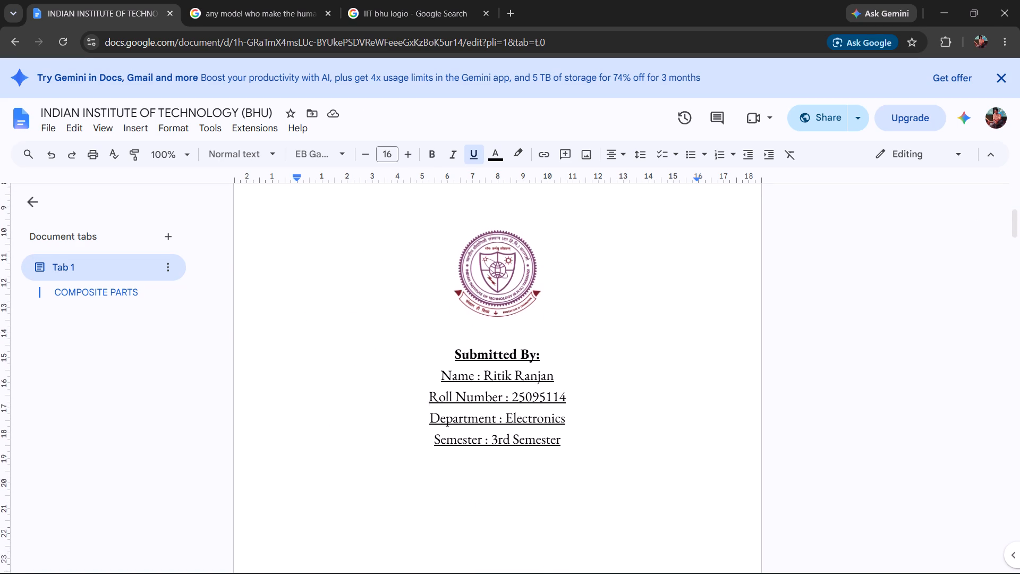
{"action": "left_click", "coordinate": [424, 311]}
{"action": "scroll", "coordinate": [424, 311], "scroll_direction": "up", "scroll_amount": 2}
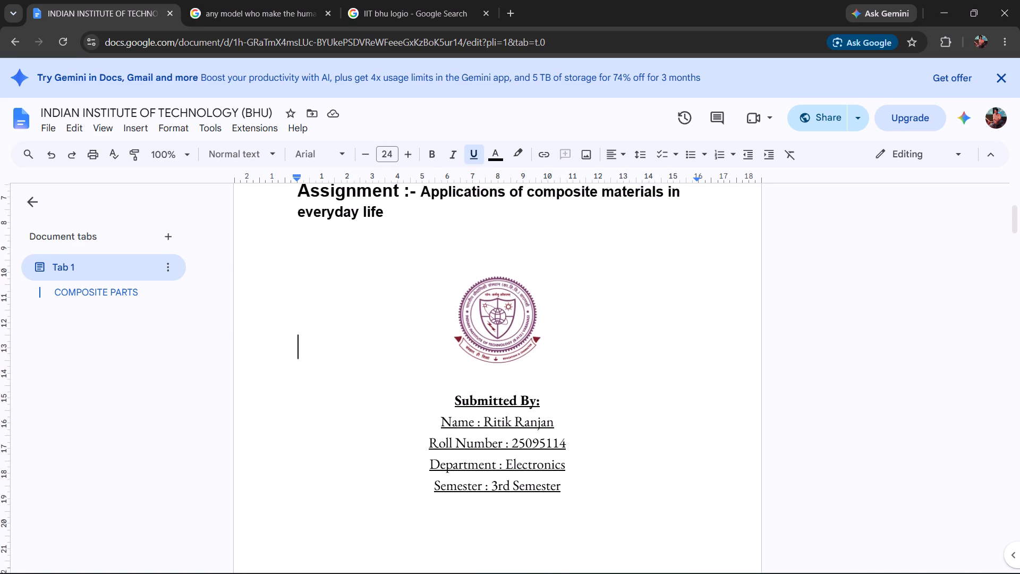
{"action": "scroll", "coordinate": [424, 311], "scroll_direction": "up", "scroll_amount": 1}
{"action": "scroll", "coordinate": [431, 426], "scroll_direction": "down", "scroll_amount": 3}
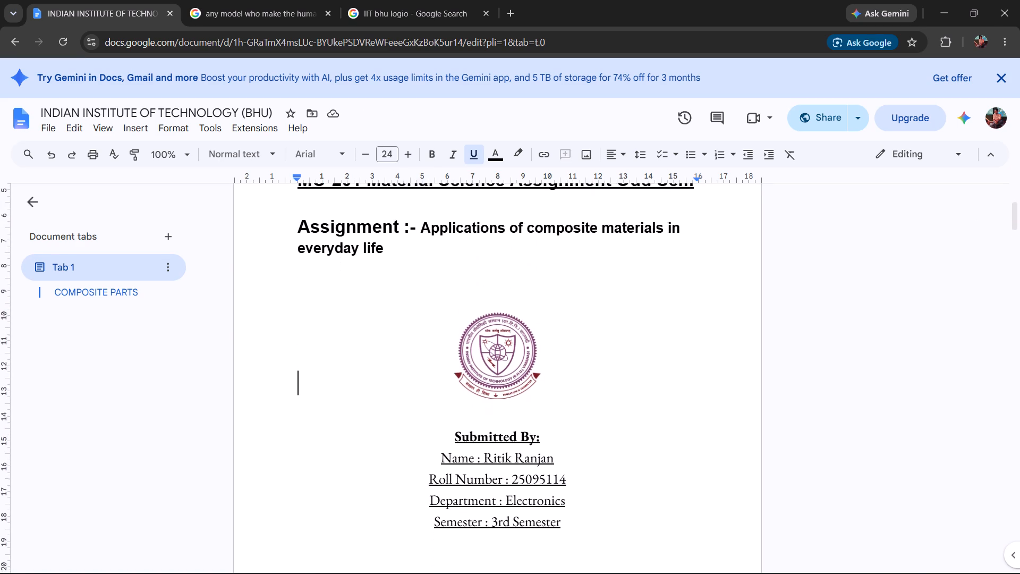
{"action": "scroll", "coordinate": [431, 426], "scroll_direction": "down", "scroll_amount": 1}
{"action": "scroll", "coordinate": [431, 426], "scroll_direction": "up", "scroll_amount": 5}
{"action": "scroll", "coordinate": [431, 426], "scroll_direction": "down", "scroll_amount": 1}
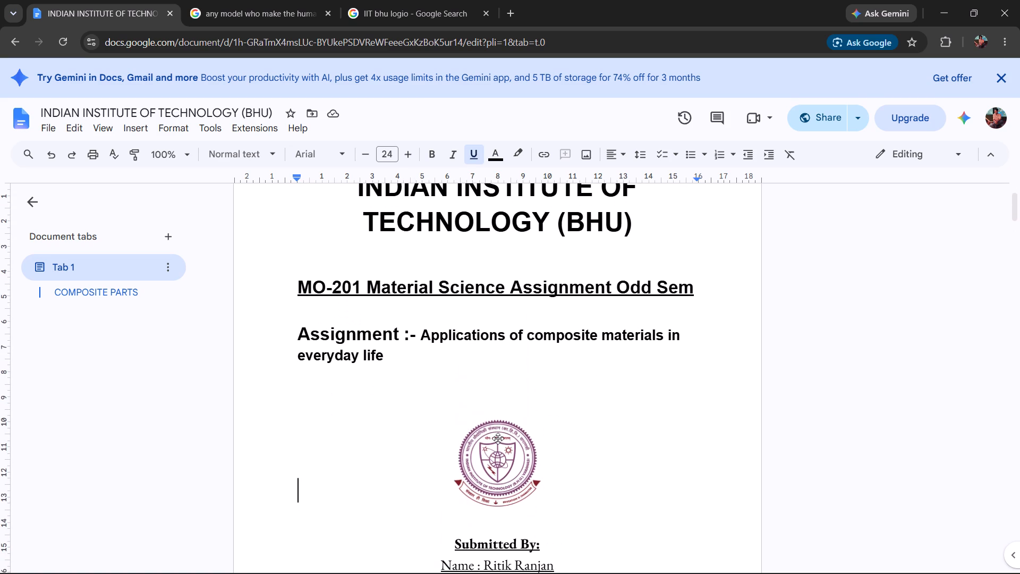
Enlarge the logo to about 6 cm wide, filling the space between the assignment line and "Submitted By:".
{"action": "left_click", "coordinate": [498, 438]}
{"action": "left_click_drag", "start_coordinate": [543, 416], "coordinate": [563, 372]}
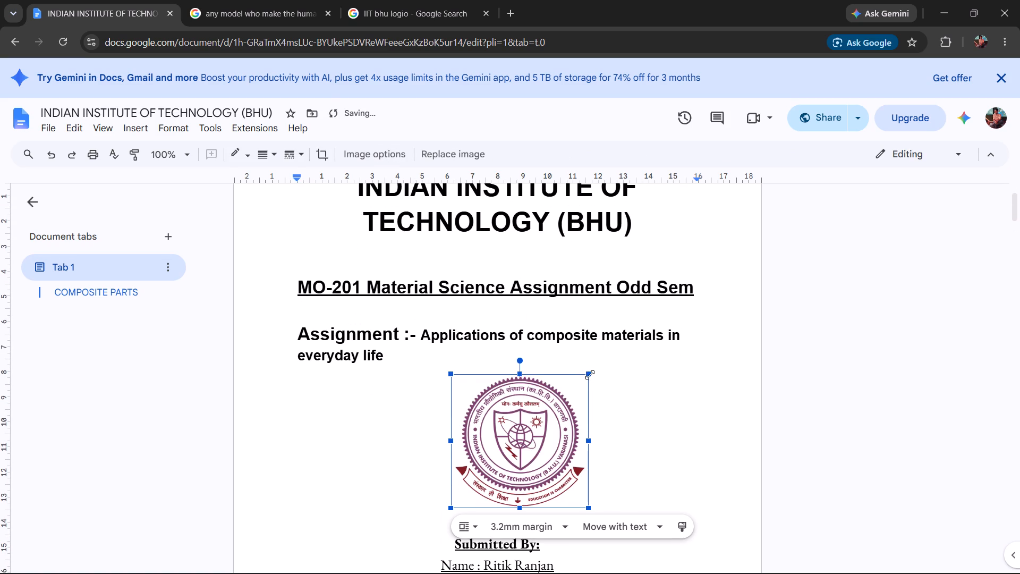
{"action": "left_click_drag", "start_coordinate": [590, 375], "coordinate": [565, 395]}
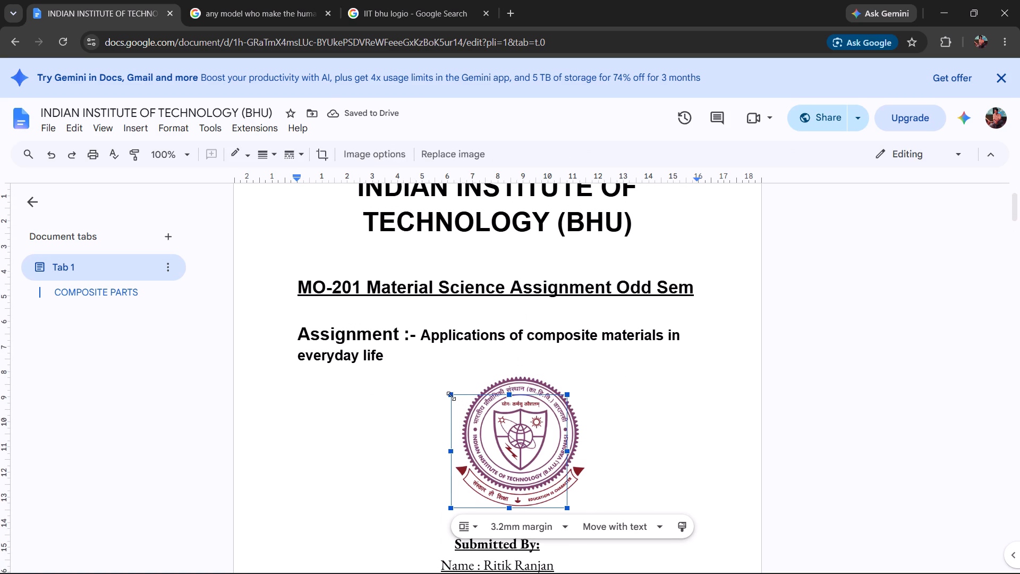
{"action": "left_click_drag", "start_coordinate": [451, 396], "coordinate": [431, 389]}
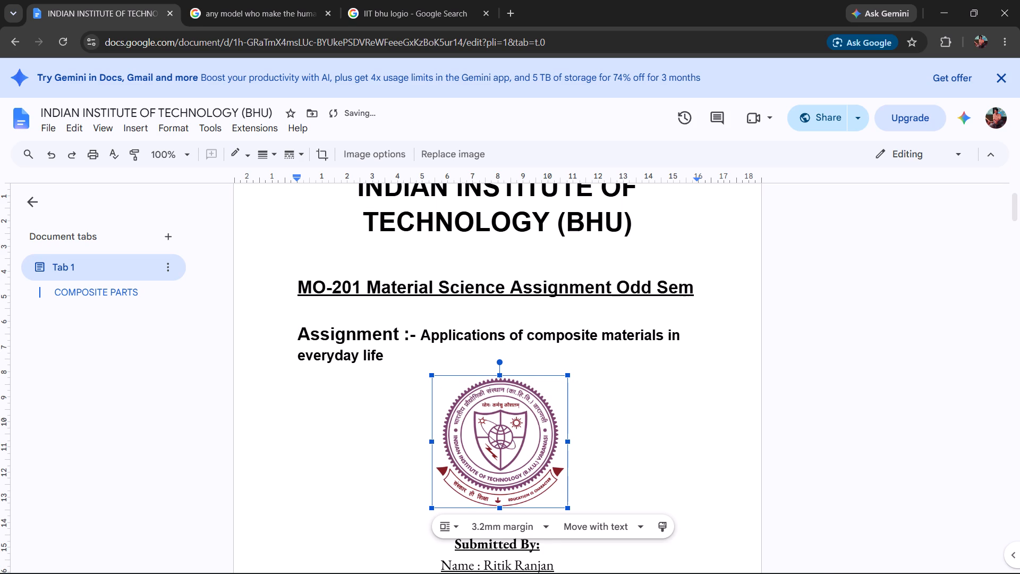
{"action": "scroll", "coordinate": [341, 430], "scroll_direction": "down", "scroll_amount": 1}
{"action": "left_click", "coordinate": [341, 430]}
{"action": "left_click", "coordinate": [498, 401]}
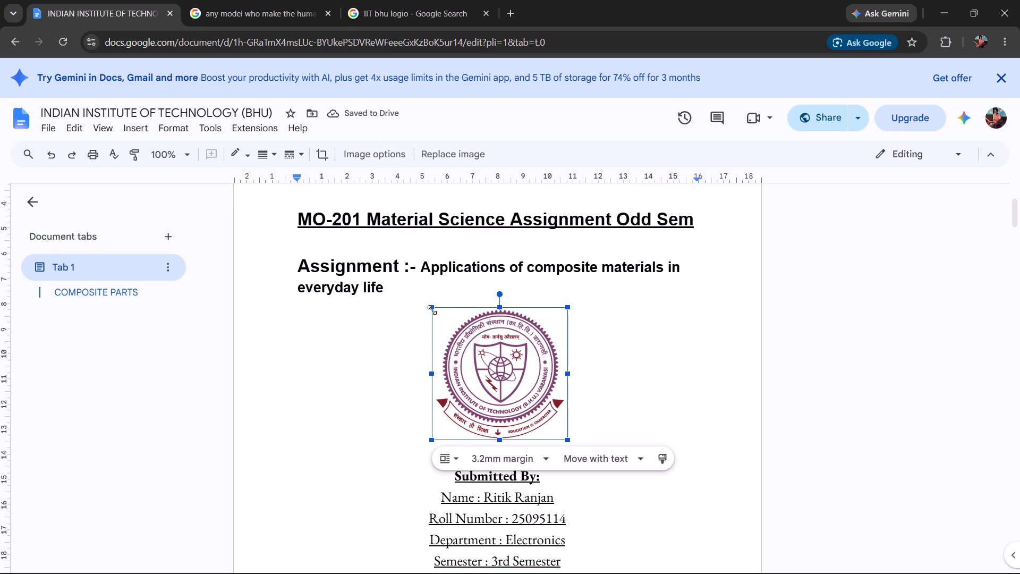
{"action": "left_click_drag", "start_coordinate": [431, 309], "coordinate": [418, 308]}
{"action": "left_click", "coordinate": [358, 376]}
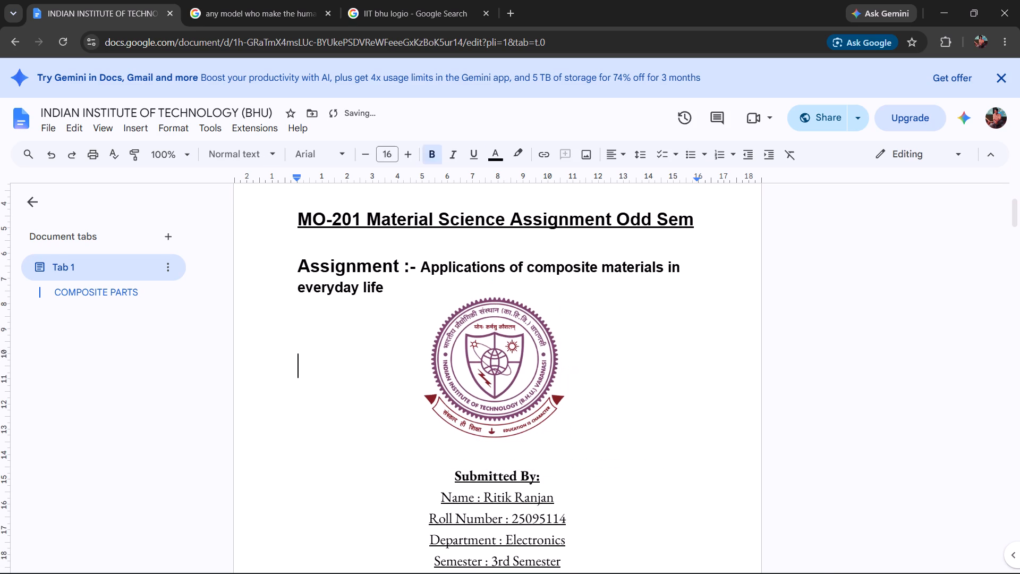
Nudge the enlarged logo slightly toward the page's left margin and deselect it.
{"action": "left_click_drag", "start_coordinate": [540, 391], "coordinate": [536, 391]}
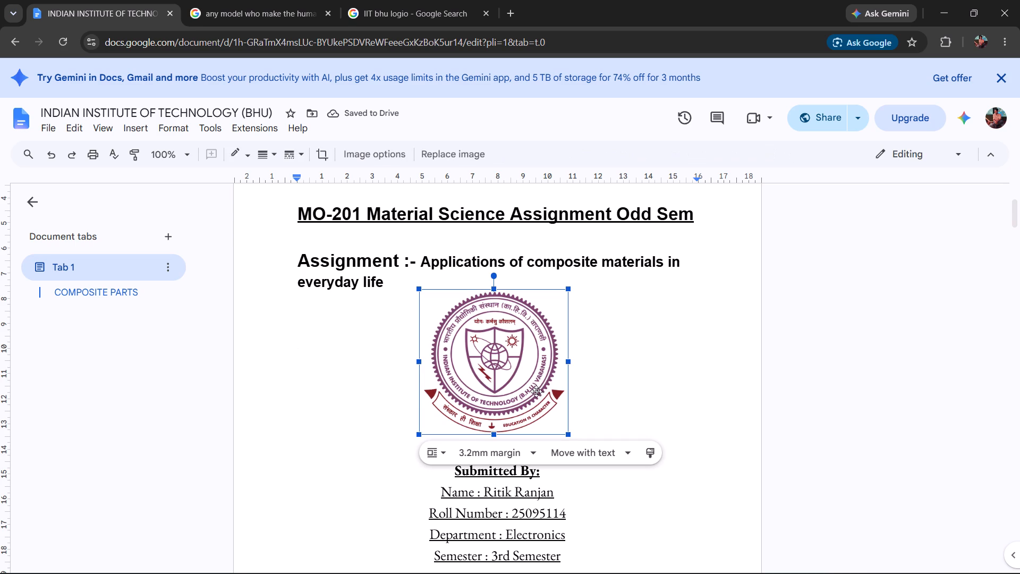
{"action": "left_click_drag", "start_coordinate": [536, 391], "coordinate": [530, 393]}
{"action": "left_click", "coordinate": [610, 369]}
Set the font of the "Assignment :- Applications of composite materials in everyday life" line to EB Garamond.
{"action": "scroll", "coordinate": [610, 369], "scroll_direction": "up", "scroll_amount": 2}
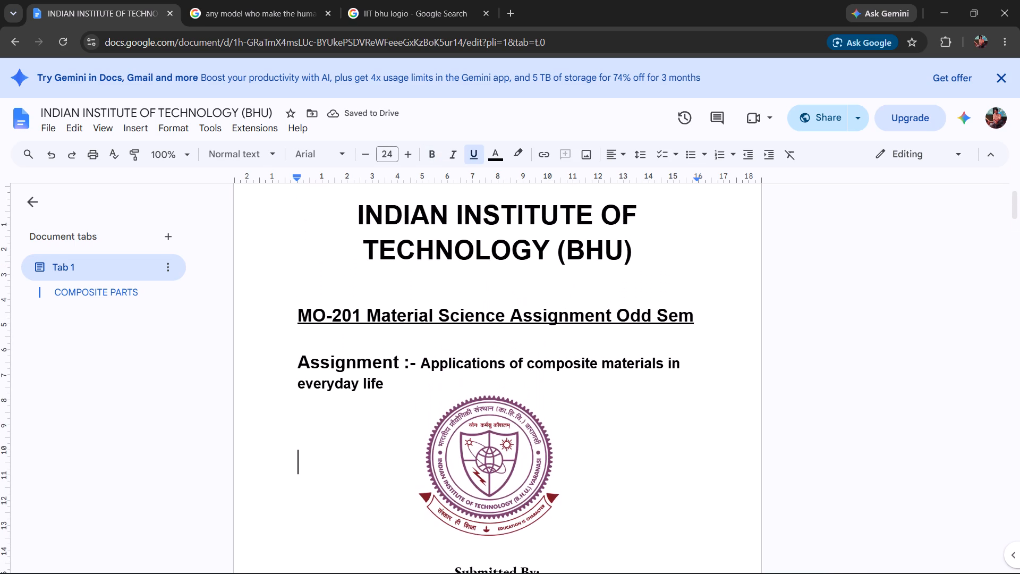
{"action": "left_click_drag", "start_coordinate": [396, 385], "coordinate": [297, 367]}
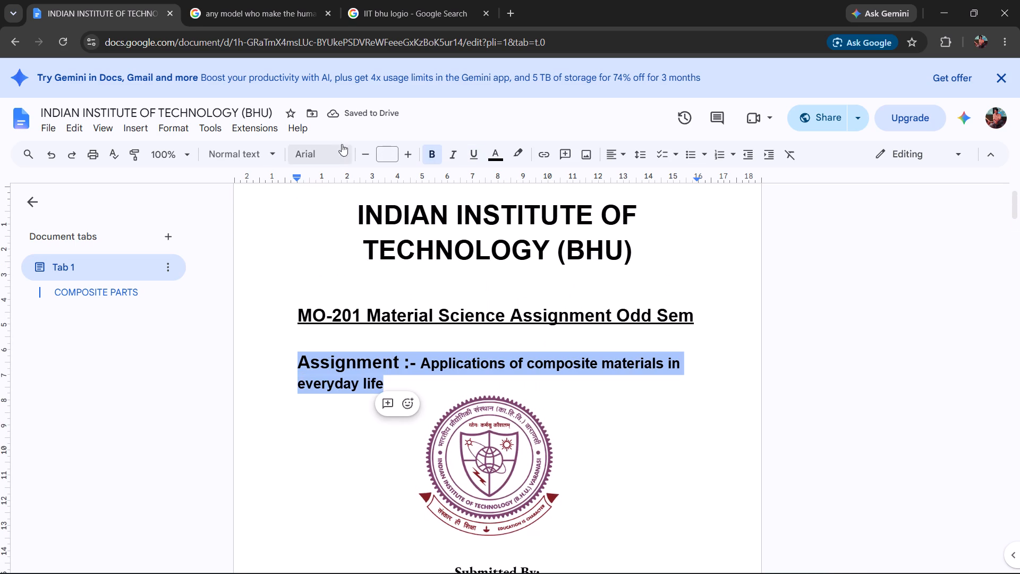
{"action": "left_click", "coordinate": [344, 156]}
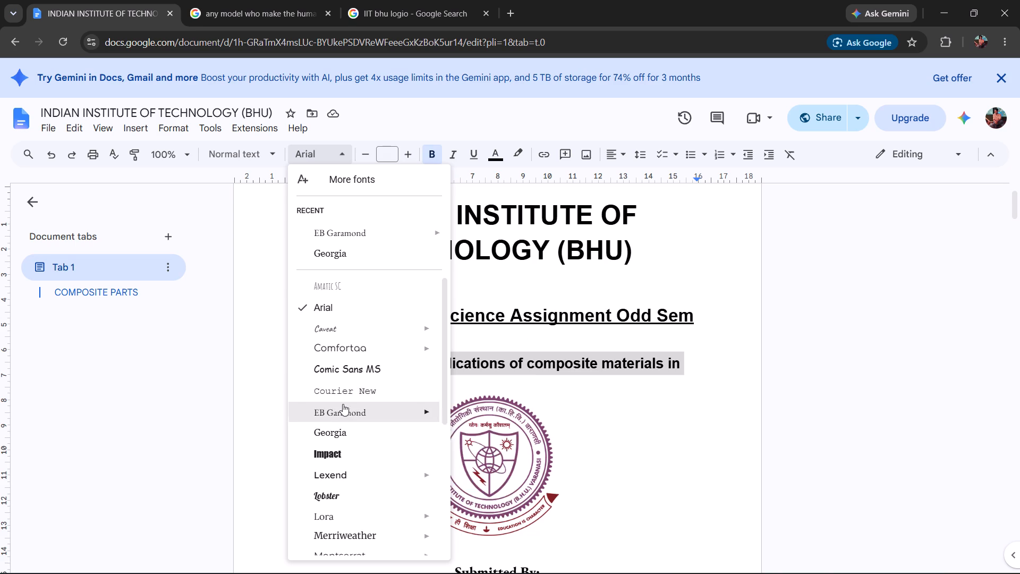
{"action": "left_click", "coordinate": [341, 409]}
{"action": "left_click", "coordinate": [404, 388]}
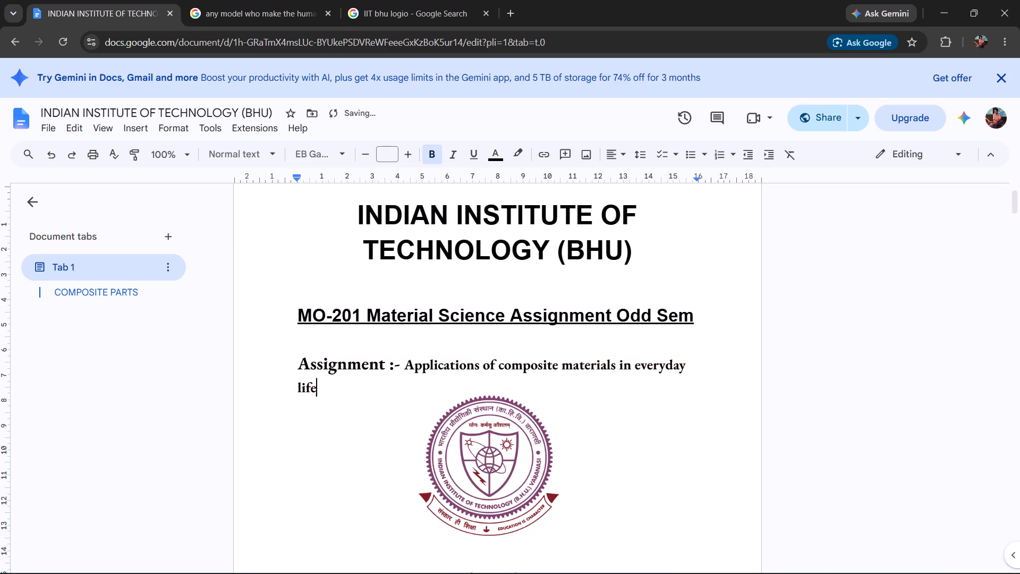
Set the font of the "MO-201 Material Science Assignment Odd Sem" heading to EB Garamond.
{"action": "scroll", "coordinate": [404, 388], "scroll_direction": "down", "scroll_amount": 3}
{"action": "scroll", "coordinate": [404, 388], "scroll_direction": "up", "scroll_amount": 3}
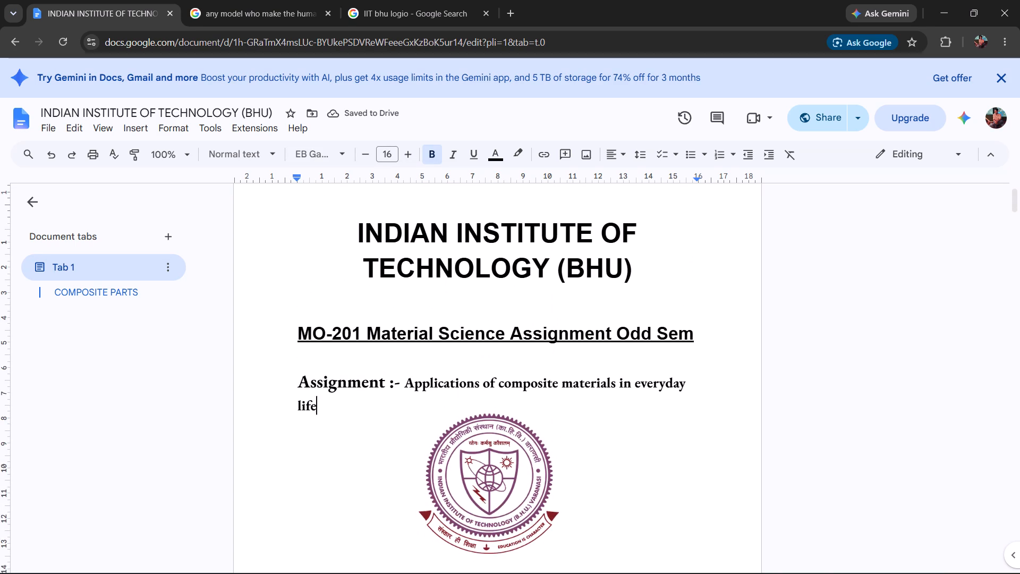
{"action": "left_click_drag", "start_coordinate": [303, 332], "coordinate": [702, 333]}
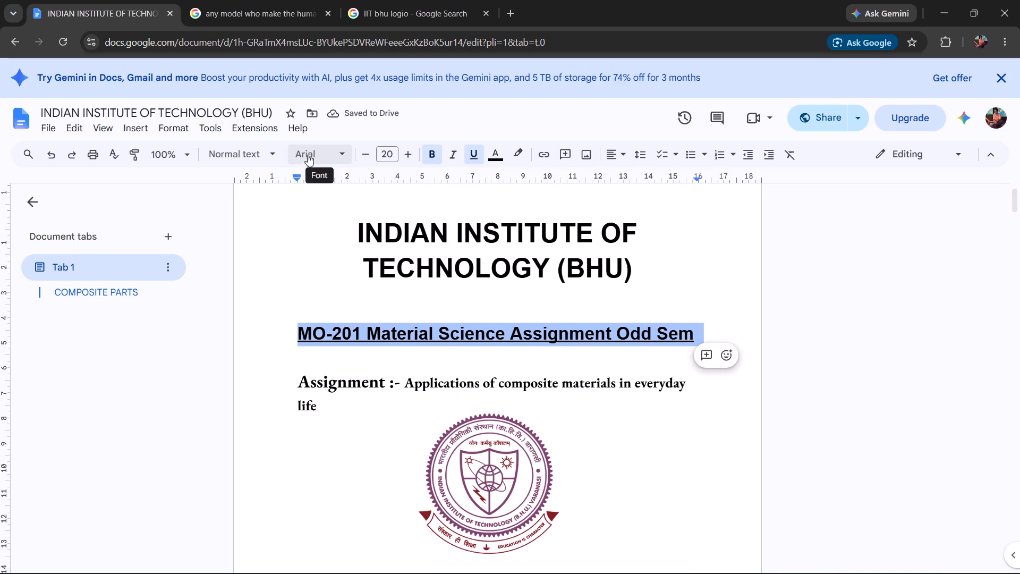
{"action": "left_click_drag", "start_coordinate": [309, 154], "coordinate": [336, 415]}
{"action": "left_click", "coordinate": [336, 415]}
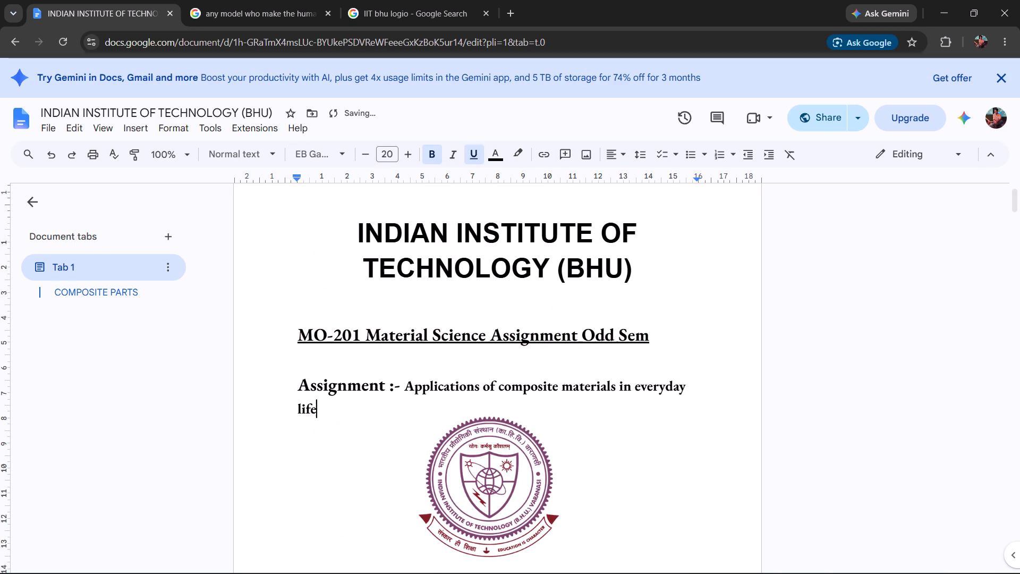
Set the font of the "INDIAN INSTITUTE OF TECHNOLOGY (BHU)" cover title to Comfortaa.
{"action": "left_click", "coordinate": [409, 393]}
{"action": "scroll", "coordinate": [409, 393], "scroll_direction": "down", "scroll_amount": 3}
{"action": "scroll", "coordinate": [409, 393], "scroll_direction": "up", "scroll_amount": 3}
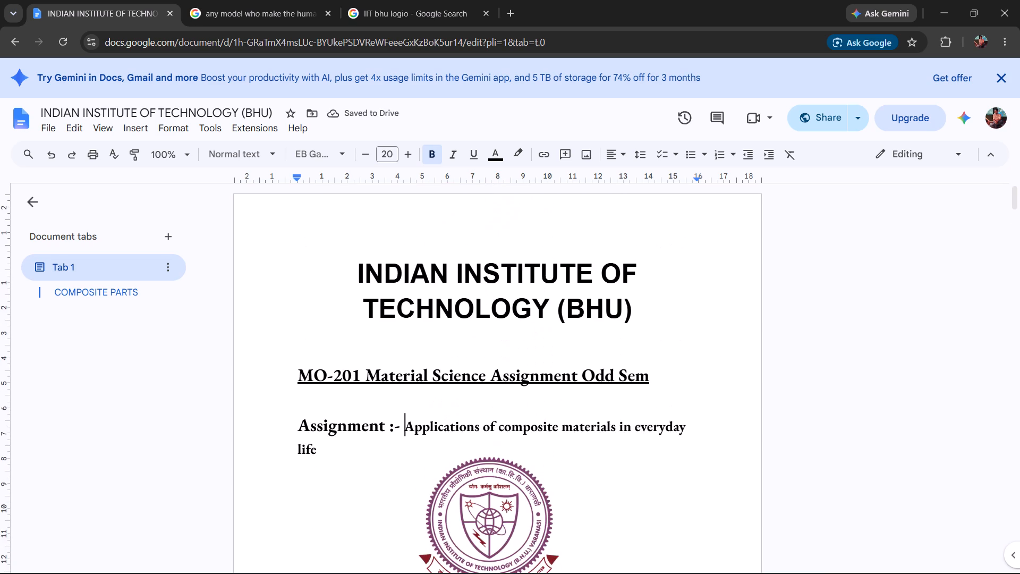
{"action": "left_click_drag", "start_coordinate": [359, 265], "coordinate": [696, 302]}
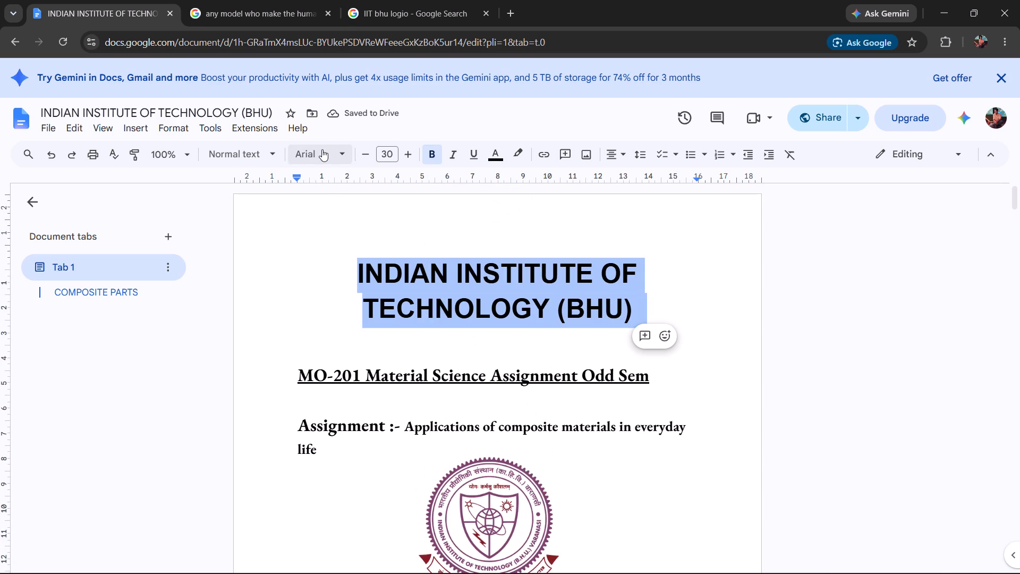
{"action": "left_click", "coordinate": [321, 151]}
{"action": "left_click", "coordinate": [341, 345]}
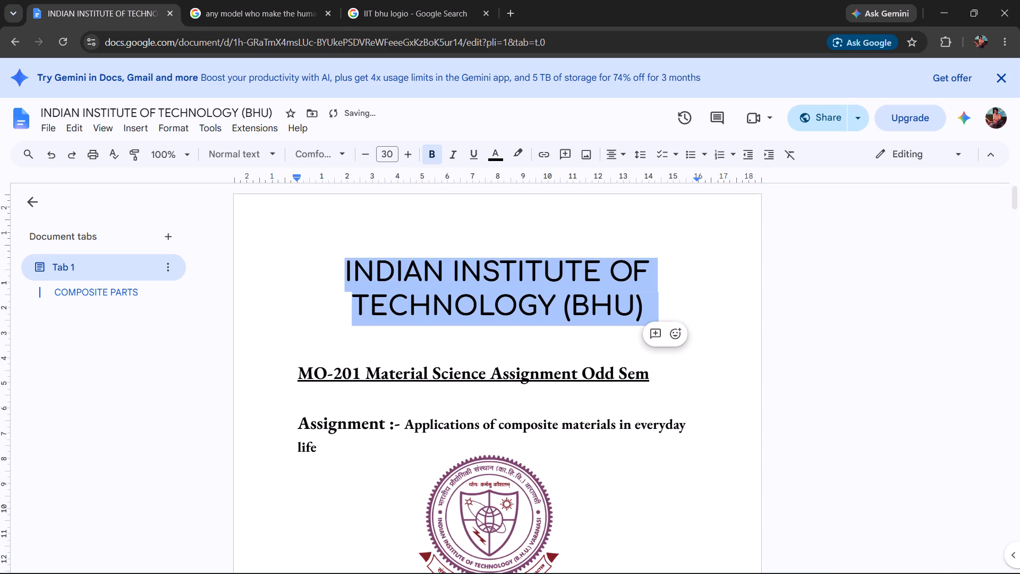
Open the font choices for the selected "INDIAN INSTITUTE OF TECHNOLOGY (BHU)" title.
{"action": "left_click", "coordinate": [333, 145]}
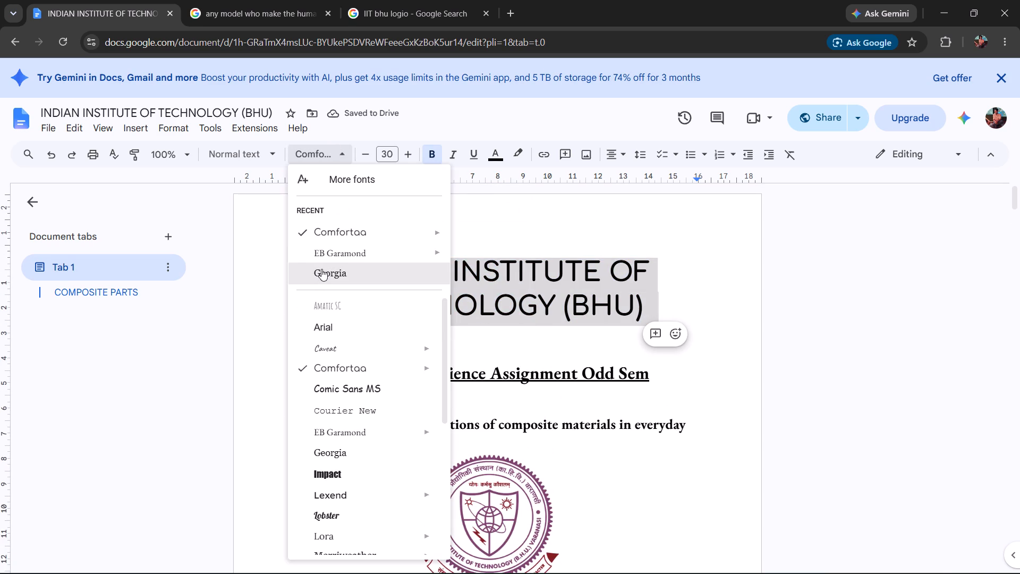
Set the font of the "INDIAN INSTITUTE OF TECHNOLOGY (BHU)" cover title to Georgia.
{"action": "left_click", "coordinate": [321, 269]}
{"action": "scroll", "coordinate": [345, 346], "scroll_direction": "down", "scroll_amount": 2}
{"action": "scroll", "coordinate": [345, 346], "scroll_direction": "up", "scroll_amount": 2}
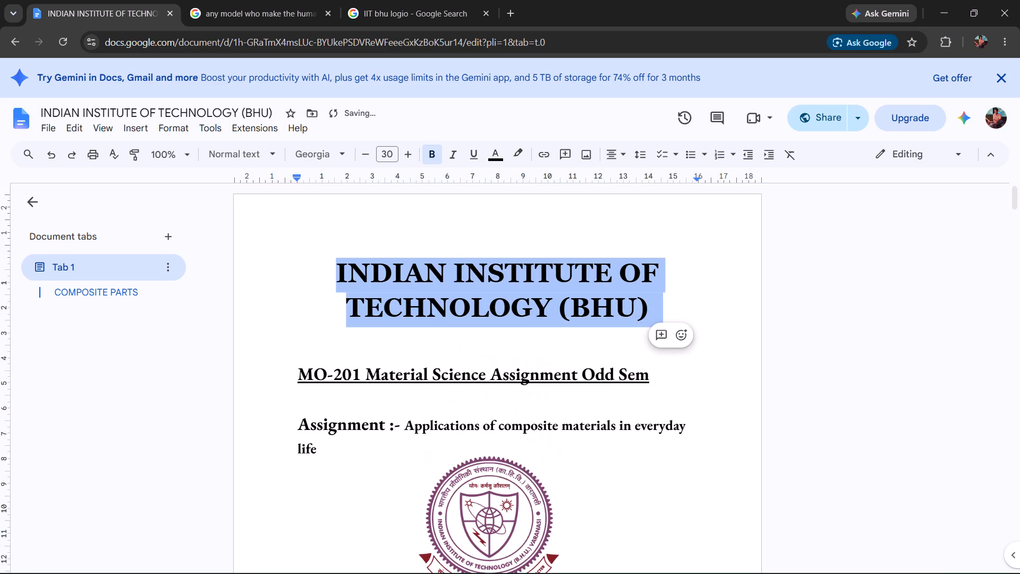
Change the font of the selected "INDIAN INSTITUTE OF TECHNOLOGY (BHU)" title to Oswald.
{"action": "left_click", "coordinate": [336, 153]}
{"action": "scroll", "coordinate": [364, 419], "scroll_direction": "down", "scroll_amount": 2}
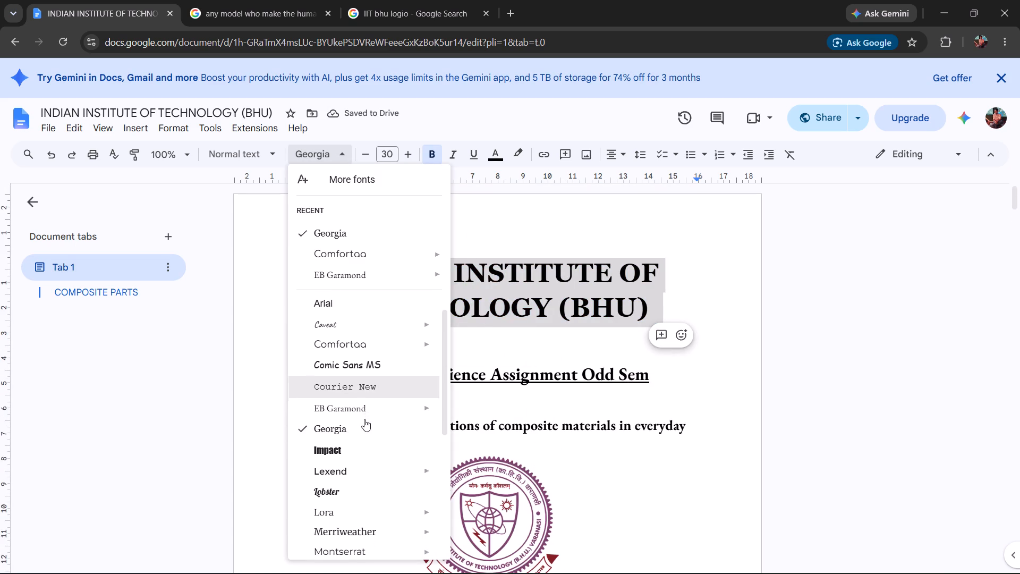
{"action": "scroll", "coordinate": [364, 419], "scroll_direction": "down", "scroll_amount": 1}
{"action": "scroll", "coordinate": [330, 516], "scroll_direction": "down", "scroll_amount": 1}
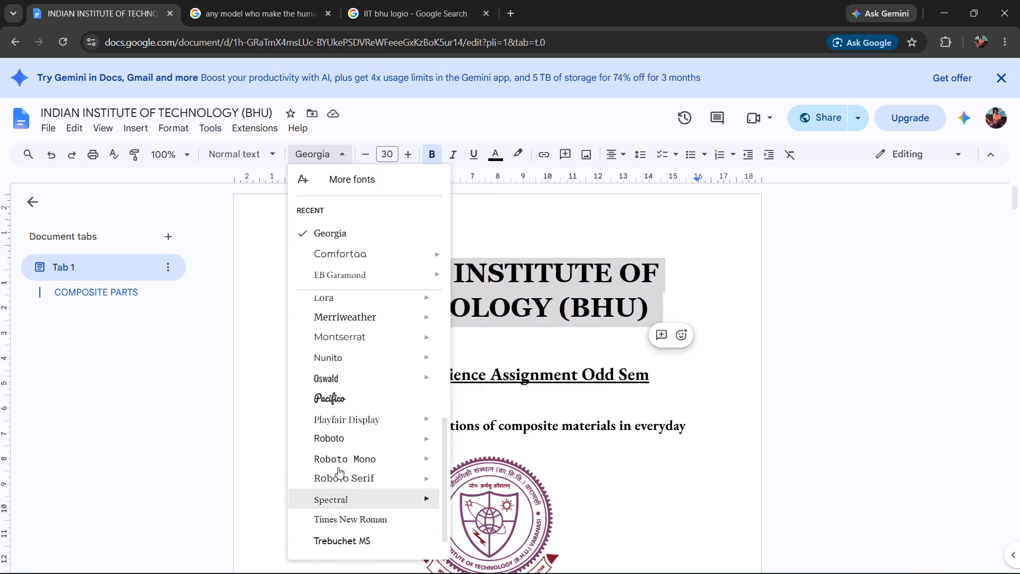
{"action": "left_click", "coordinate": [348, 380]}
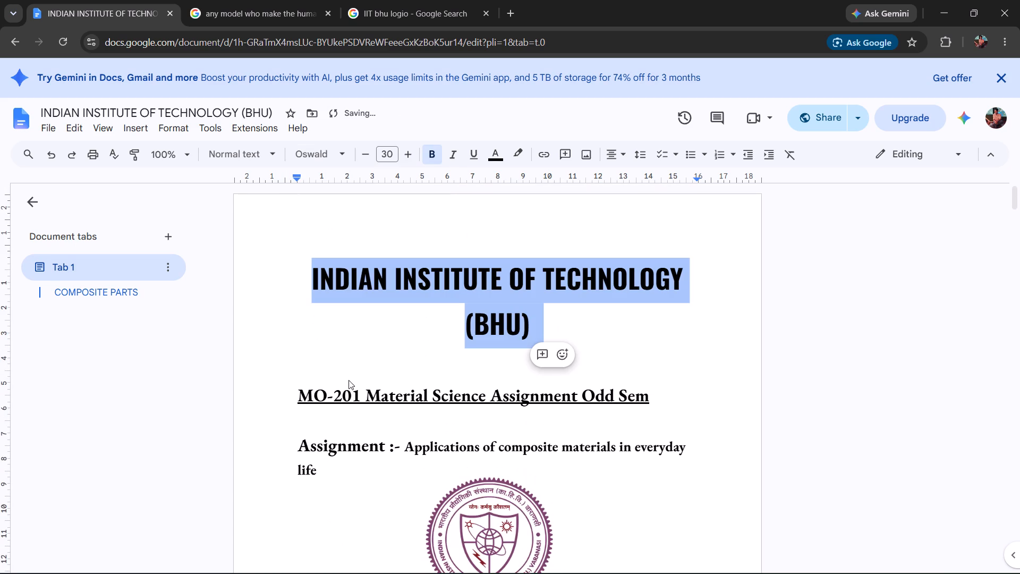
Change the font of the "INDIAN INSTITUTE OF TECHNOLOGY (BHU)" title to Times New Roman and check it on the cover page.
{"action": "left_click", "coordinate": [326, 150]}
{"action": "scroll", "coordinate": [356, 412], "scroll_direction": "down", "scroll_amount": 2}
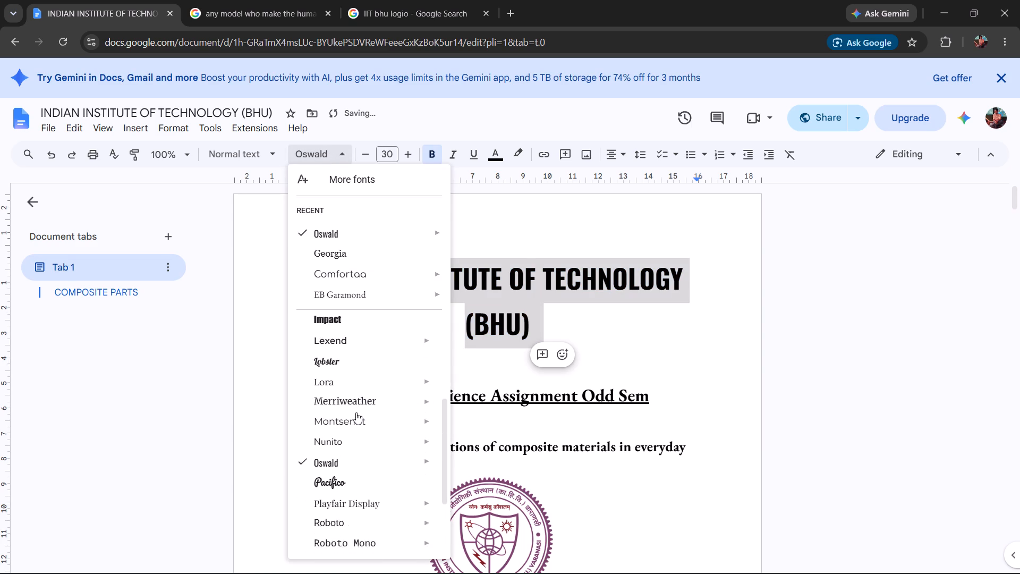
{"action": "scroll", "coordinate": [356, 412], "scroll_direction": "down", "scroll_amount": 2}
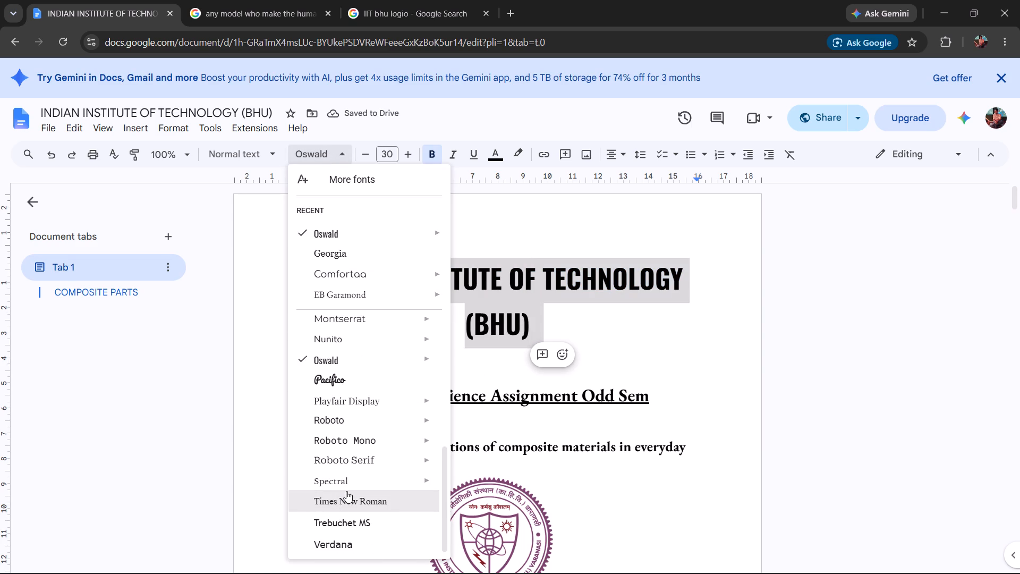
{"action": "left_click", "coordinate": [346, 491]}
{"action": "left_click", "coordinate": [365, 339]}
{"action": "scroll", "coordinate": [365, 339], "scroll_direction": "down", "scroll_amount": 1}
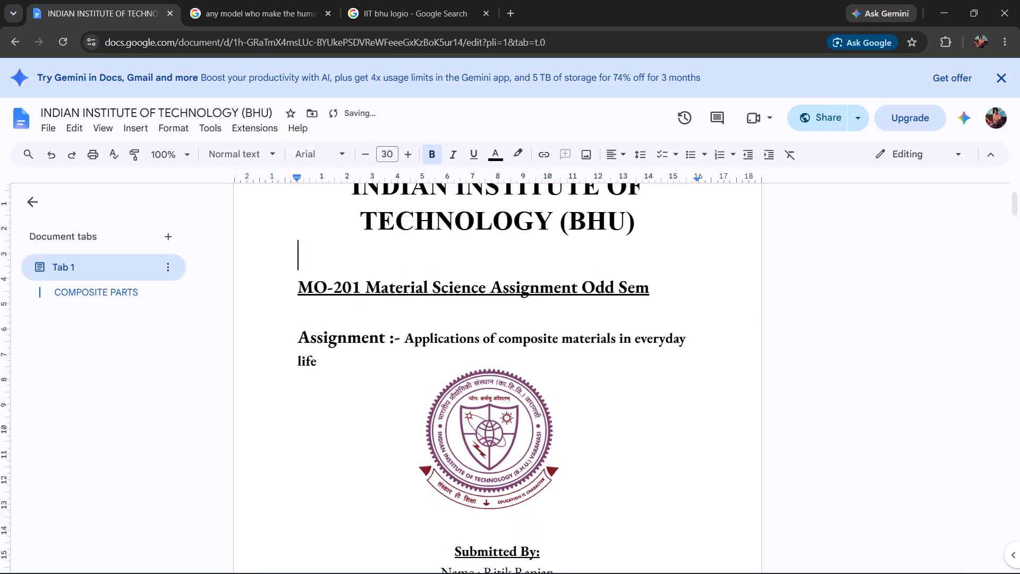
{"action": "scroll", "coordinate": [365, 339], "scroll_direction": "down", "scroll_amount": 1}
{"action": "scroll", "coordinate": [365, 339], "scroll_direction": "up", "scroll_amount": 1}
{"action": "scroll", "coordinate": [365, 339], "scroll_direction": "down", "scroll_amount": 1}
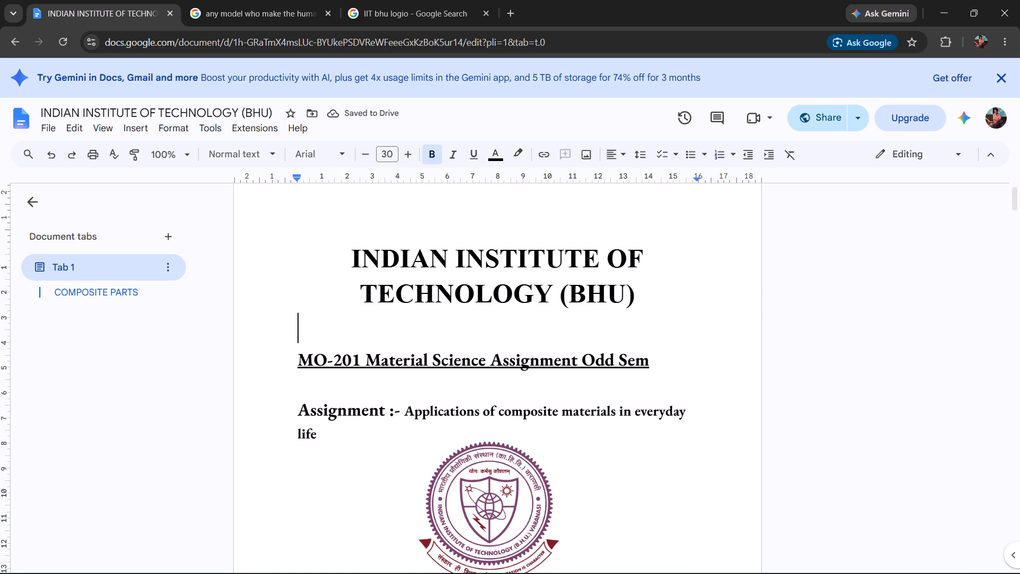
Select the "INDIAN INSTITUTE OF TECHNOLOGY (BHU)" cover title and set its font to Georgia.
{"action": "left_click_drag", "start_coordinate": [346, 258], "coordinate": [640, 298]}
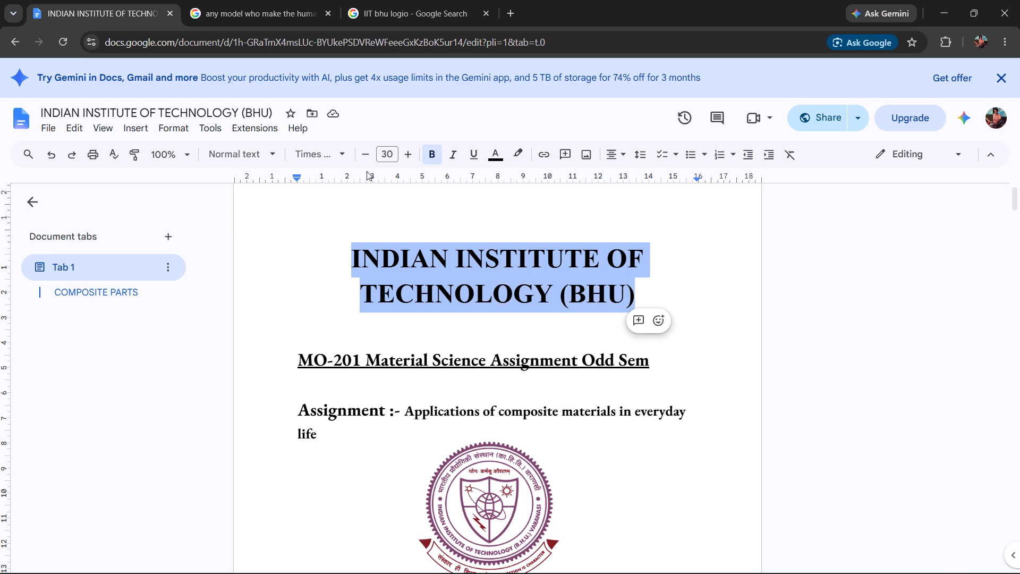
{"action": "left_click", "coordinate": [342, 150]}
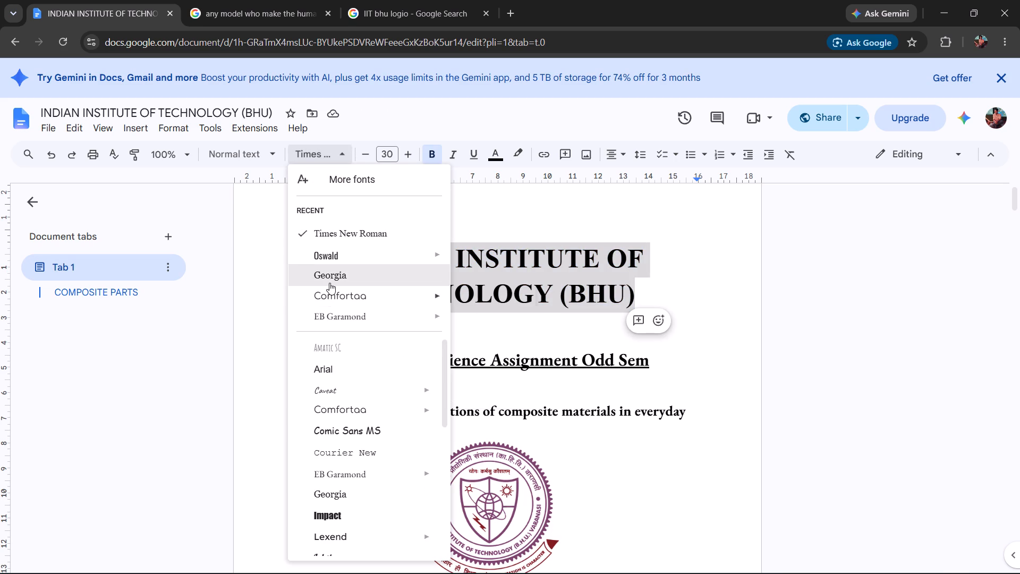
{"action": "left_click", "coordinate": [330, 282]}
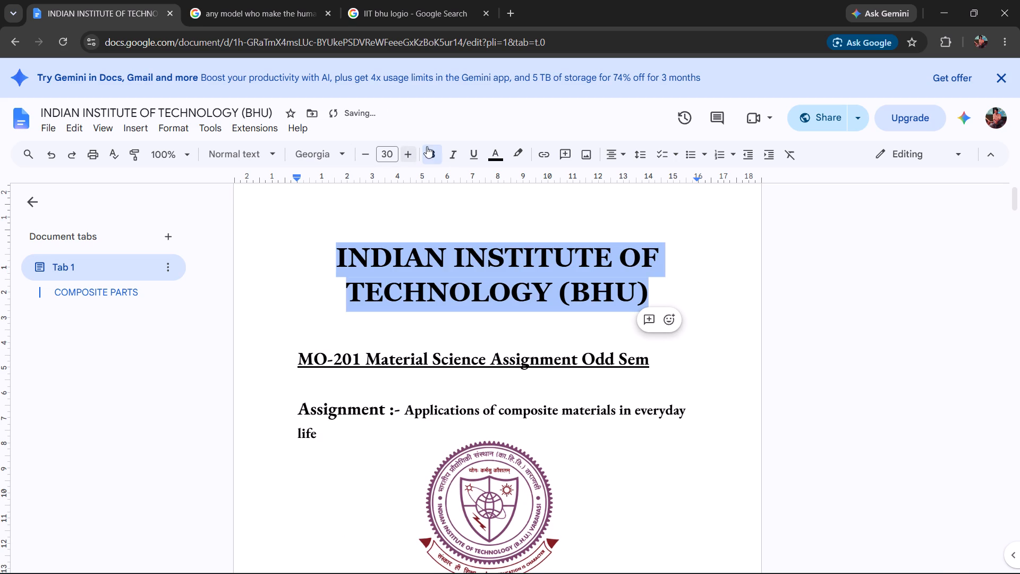
Remove the bold formatting from the "INDIAN INSTITUTE OF TECHNOLOGY (BHU)" cover title.
{"action": "left_click", "coordinate": [430, 153]}
{"action": "scroll", "coordinate": [406, 313], "scroll_direction": "up", "scroll_amount": 1}
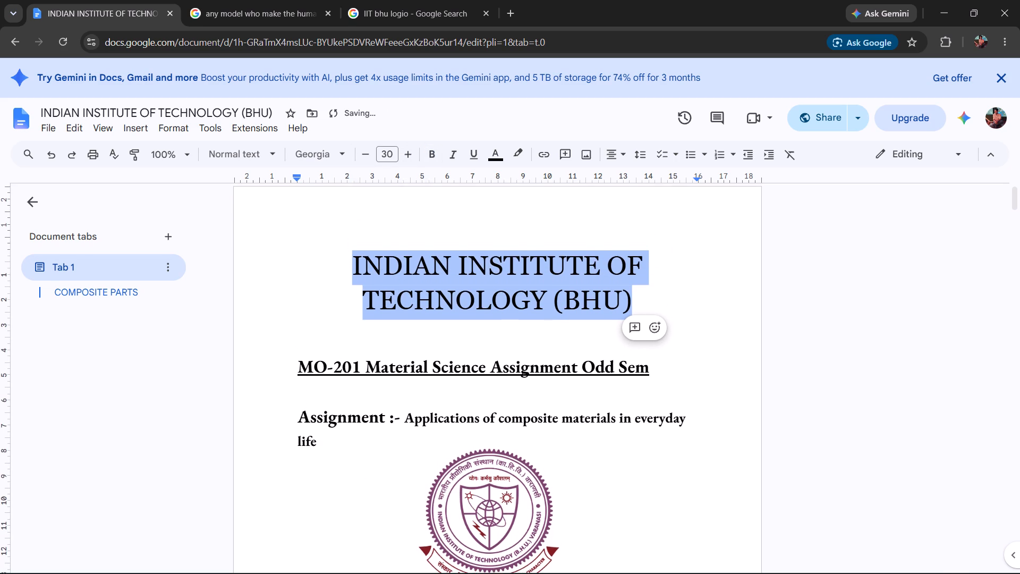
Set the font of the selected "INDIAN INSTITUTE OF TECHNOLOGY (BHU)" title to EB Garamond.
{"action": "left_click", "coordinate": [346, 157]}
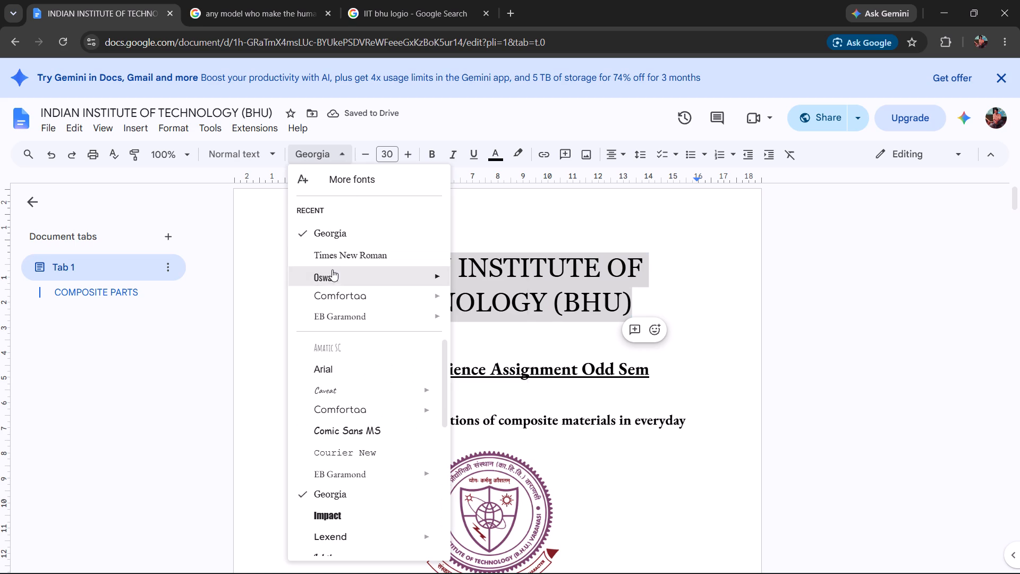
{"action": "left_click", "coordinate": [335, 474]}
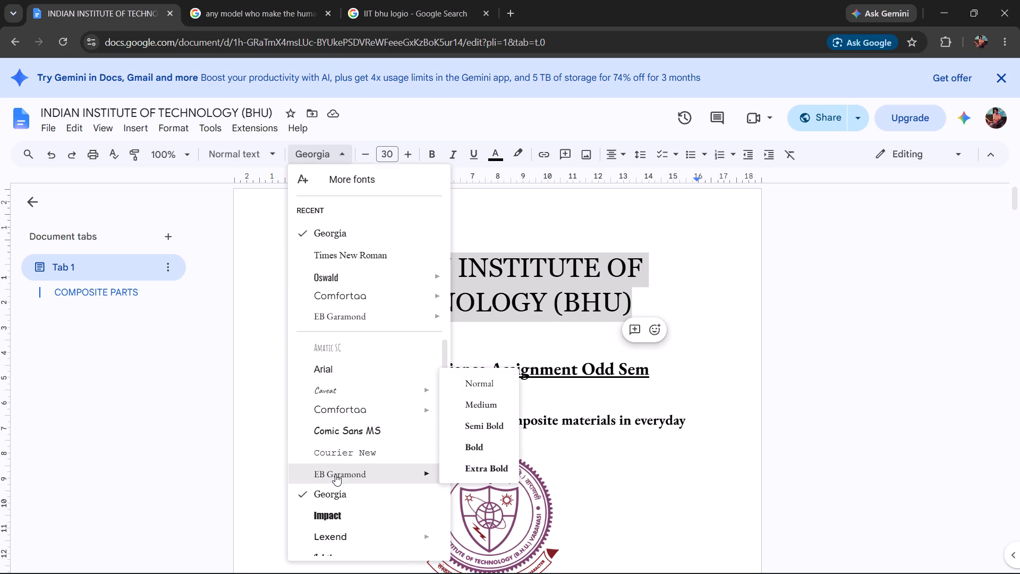
Underline the "INDIAN INSTITUTE OF TECHNOLOGY (BHU)" cover title.
{"action": "left_click", "coordinate": [477, 157]}
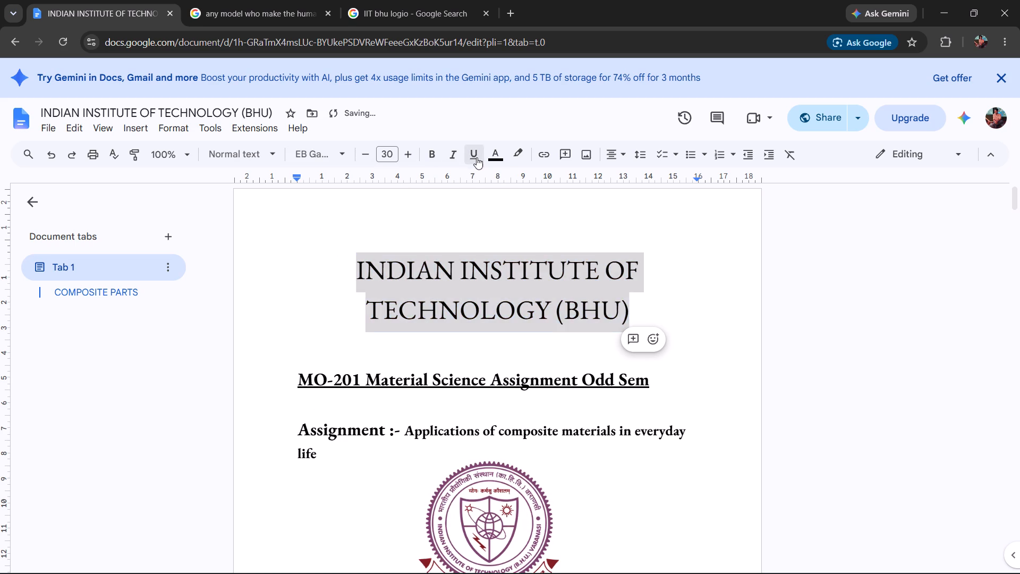
{"action": "left_click", "coordinate": [363, 404]}
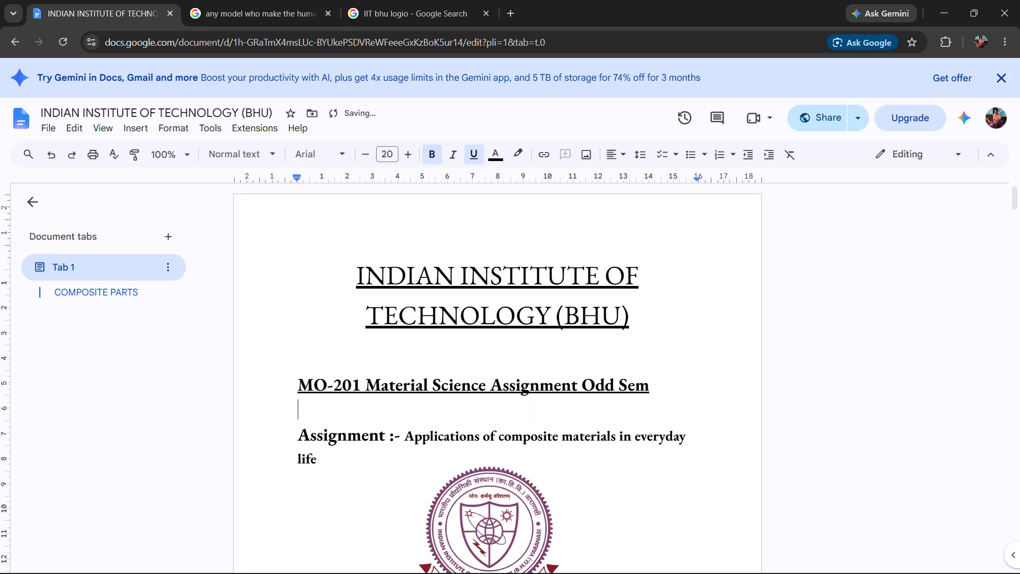
Set the font of the underlined "INDIAN INSTITUTE OF TECHNOLOGY (BHU)" cover title to Georgia.
{"action": "left_click_drag", "start_coordinate": [352, 273], "coordinate": [658, 302]}
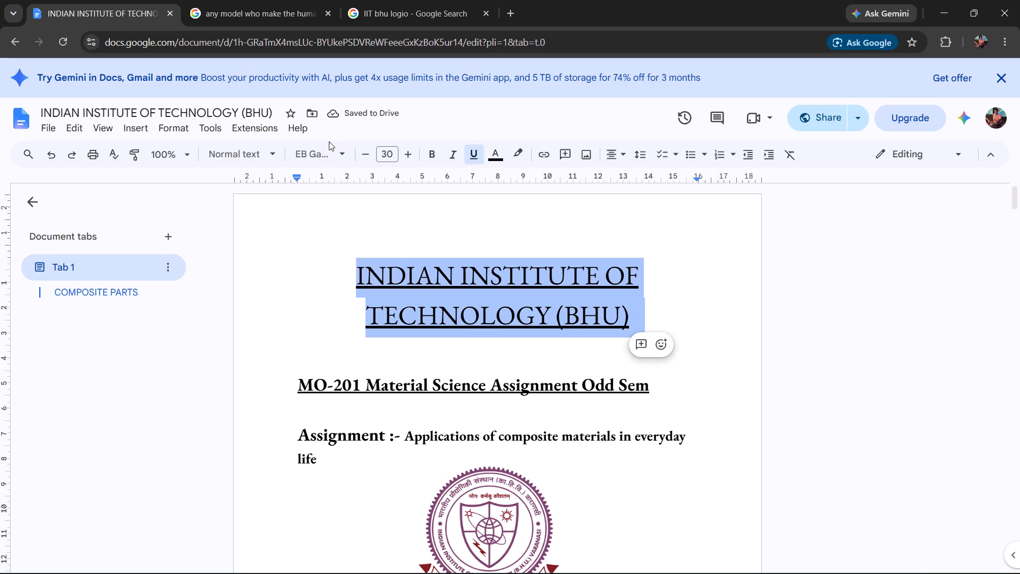
{"action": "left_click", "coordinate": [326, 159]}
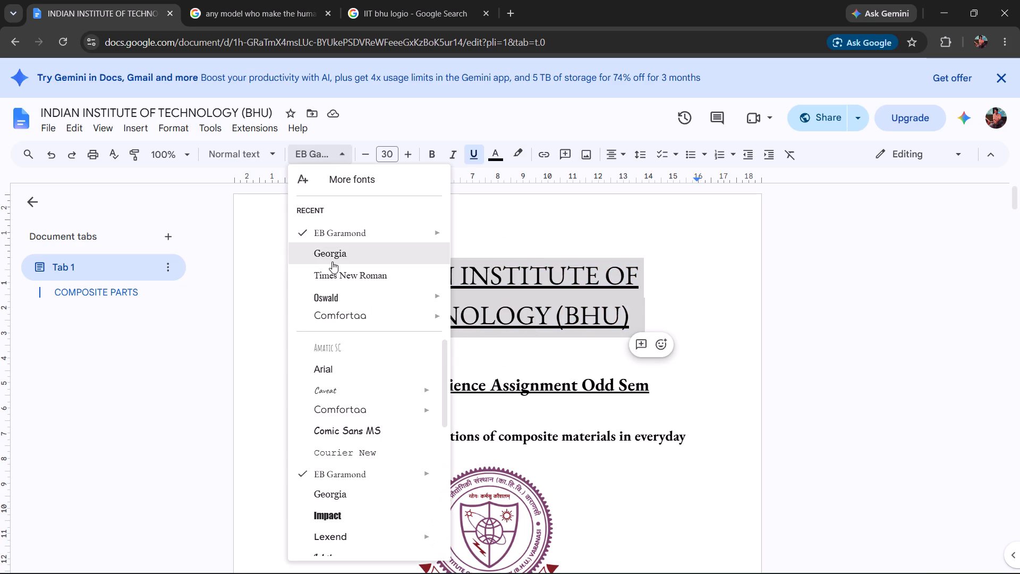
{"action": "left_click", "coordinate": [334, 256]}
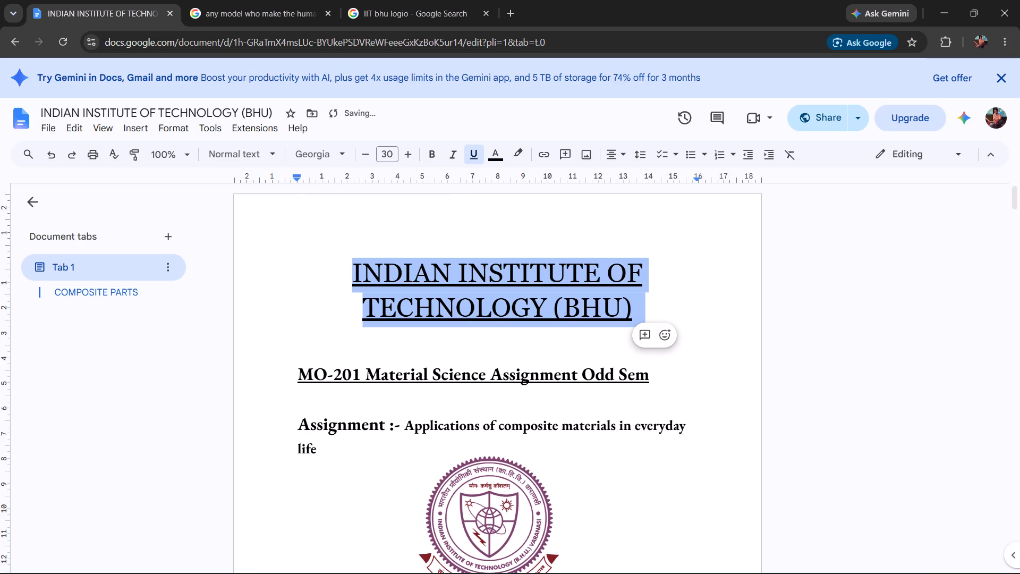
{"action": "left_click", "coordinate": [592, 315]}
Review the cover page layout from the title and assignment lines through the logo to the "Submitted By:" details.
{"action": "scroll", "coordinate": [592, 315], "scroll_direction": "down", "scroll_amount": 3}
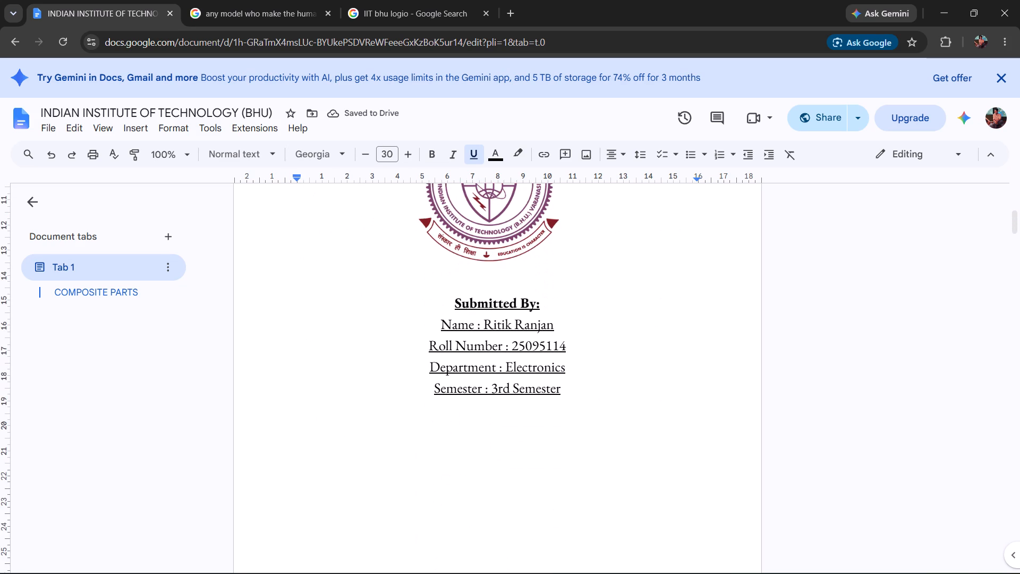
{"action": "scroll", "coordinate": [592, 315], "scroll_direction": "up", "scroll_amount": 4}
{"action": "scroll", "coordinate": [592, 315], "scroll_direction": "down", "scroll_amount": 1}
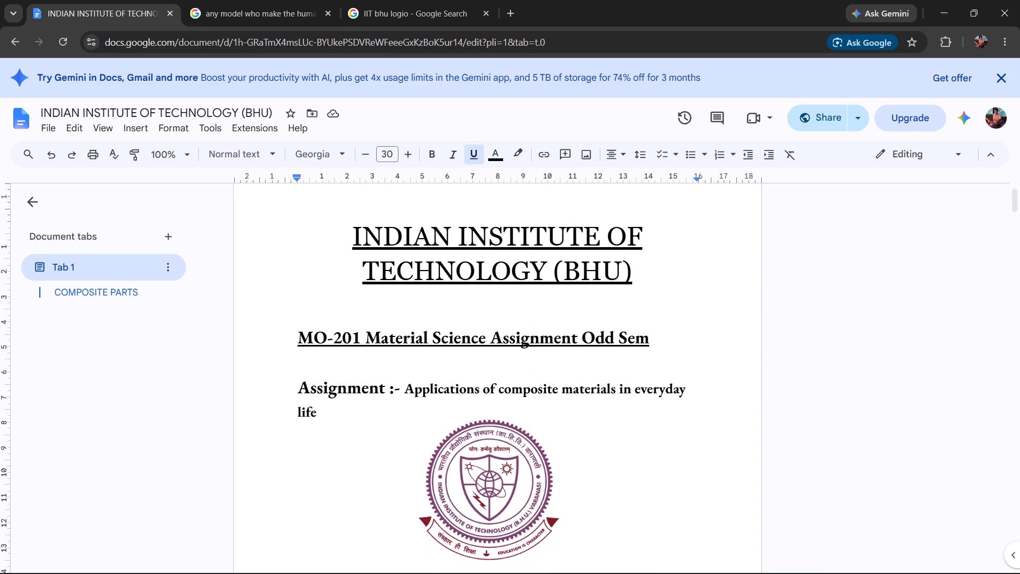
{"action": "scroll", "coordinate": [592, 315], "scroll_direction": "down", "scroll_amount": 2}
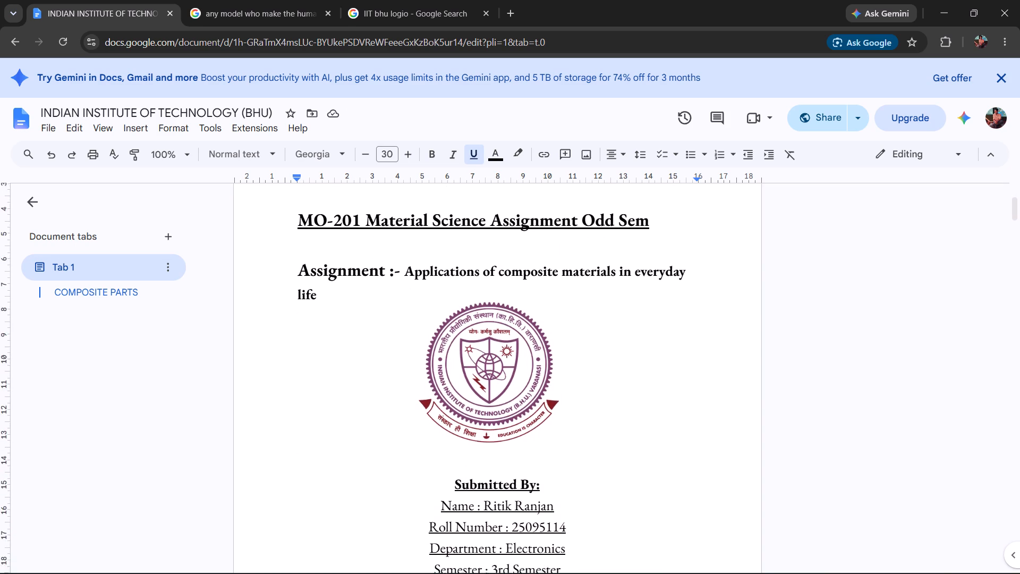
{"action": "scroll", "coordinate": [592, 315], "scroll_direction": "down", "scroll_amount": 2}
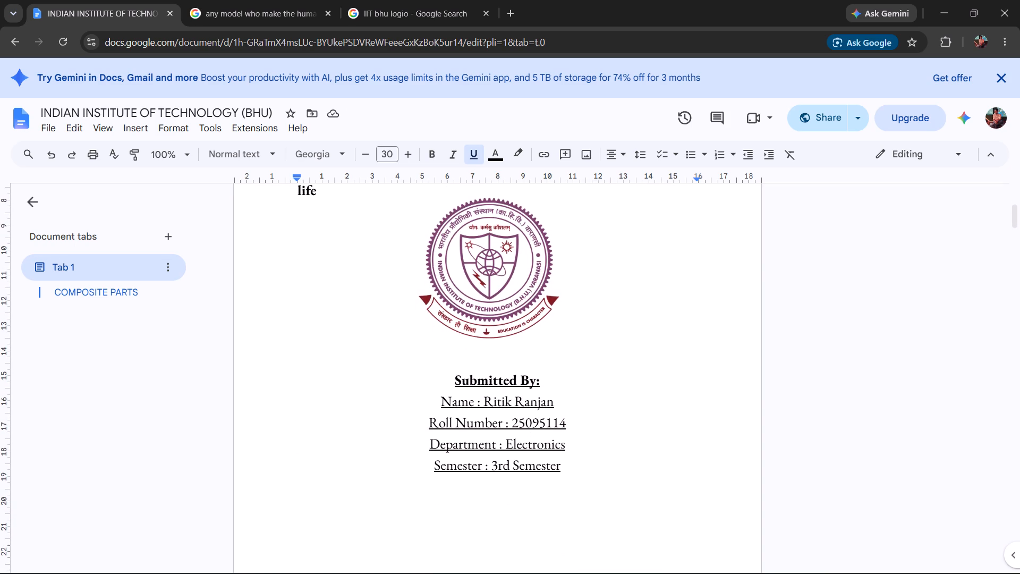
Review the report's layout from the cover page through the Bicycle tyre and Badminton Racket sections, returning to the cover title.
{"action": "scroll", "coordinate": [542, 463], "scroll_direction": "down", "scroll_amount": 4}
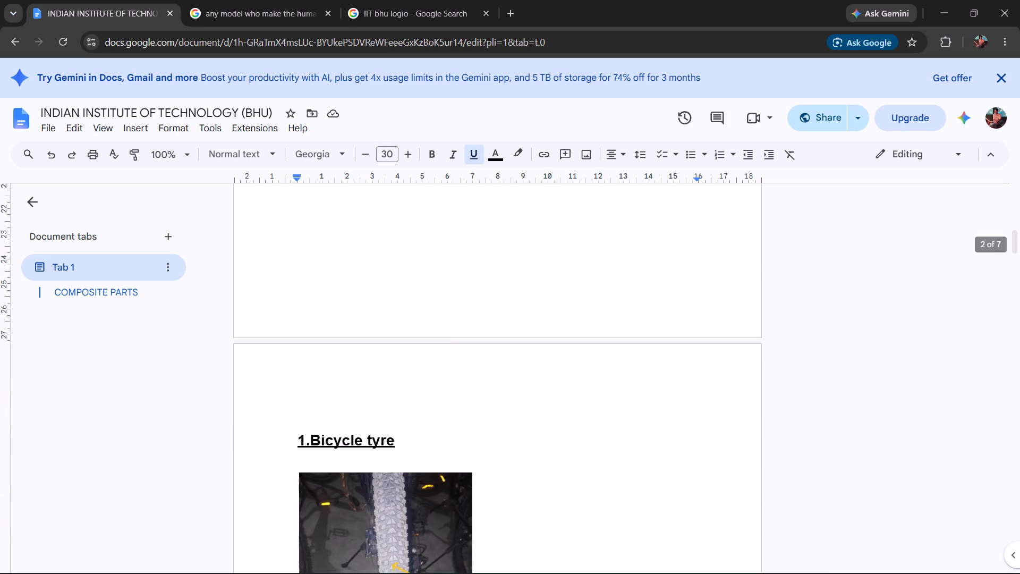
{"action": "scroll", "coordinate": [542, 463], "scroll_direction": "down", "scroll_amount": 7}
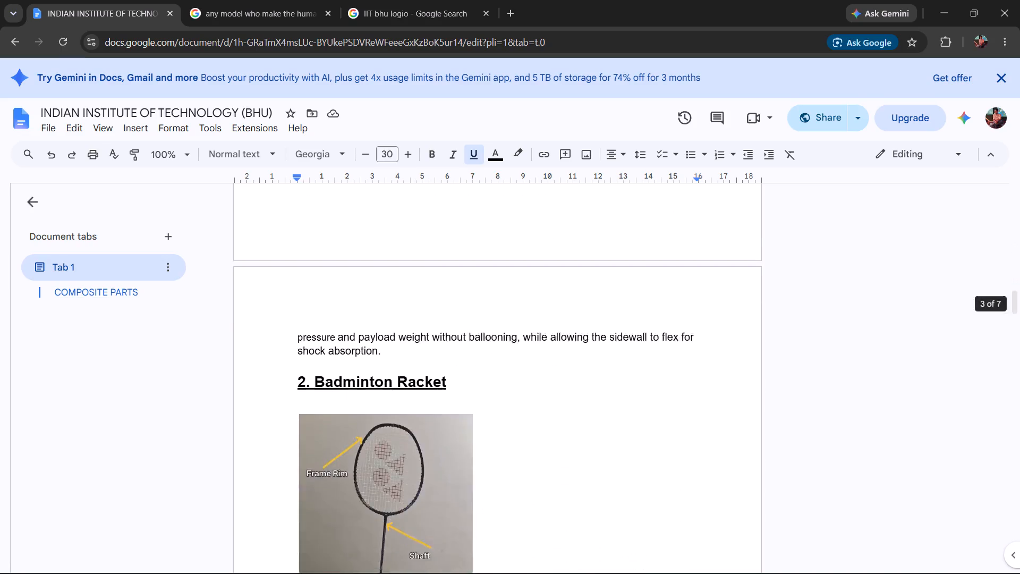
{"action": "scroll", "coordinate": [542, 463], "scroll_direction": "down", "scroll_amount": 5}
{"action": "scroll", "coordinate": [542, 463], "scroll_direction": "up", "scroll_amount": 18}
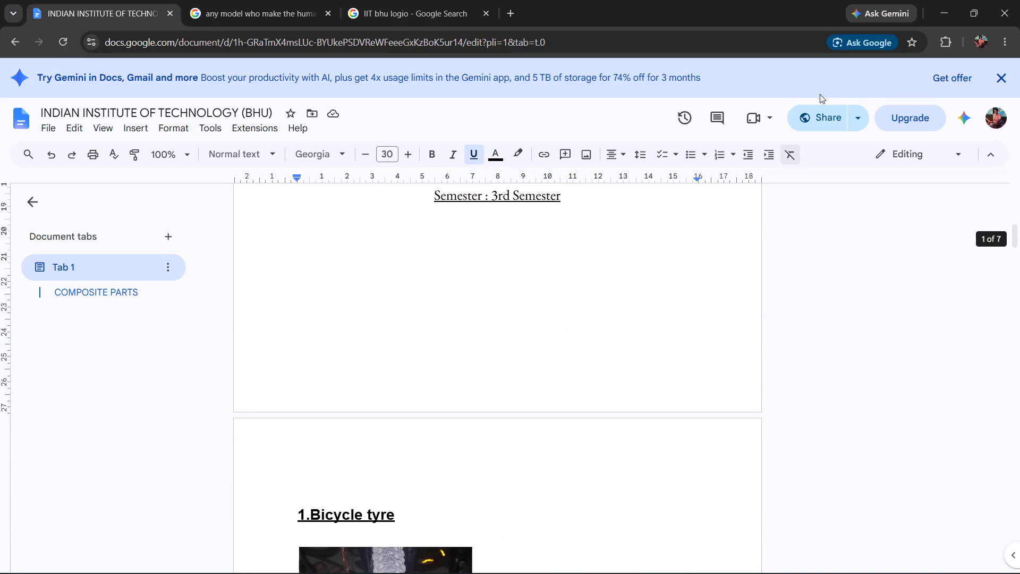
{"action": "scroll", "coordinate": [631, 354], "scroll_direction": "up", "scroll_amount": 5}
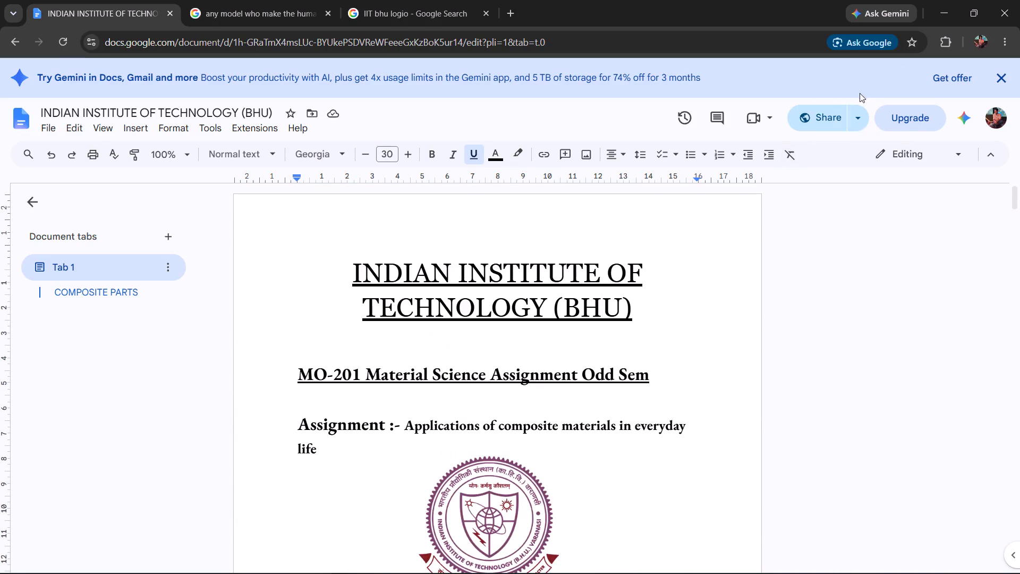
Copy the document's sharing link, leaving general access at anyone with the link as Viewer, and close the sharing settings.
{"action": "left_click", "coordinate": [857, 110]}
{"action": "left_click", "coordinate": [812, 118]}
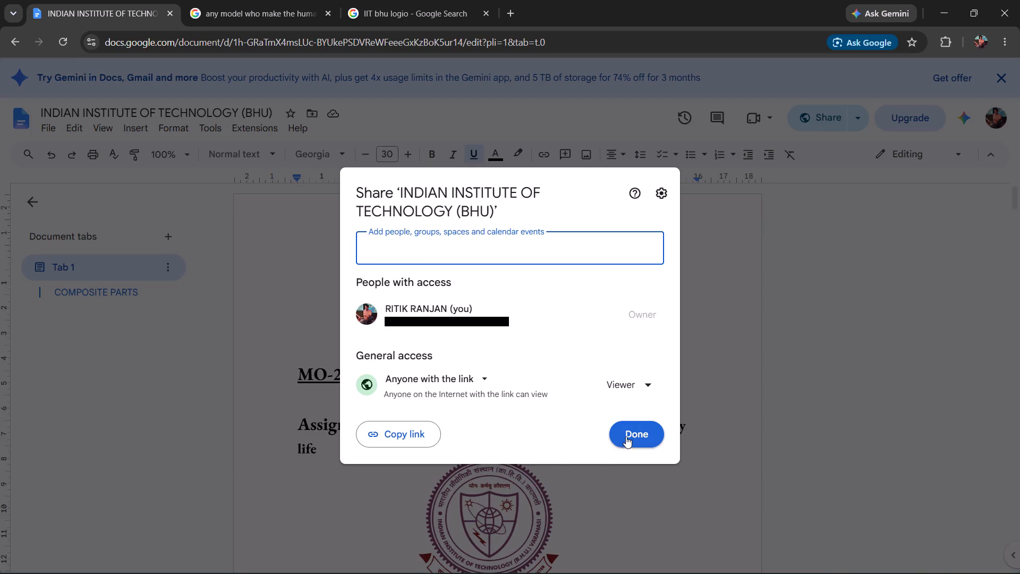
{"action": "left_click", "coordinate": [405, 432]}
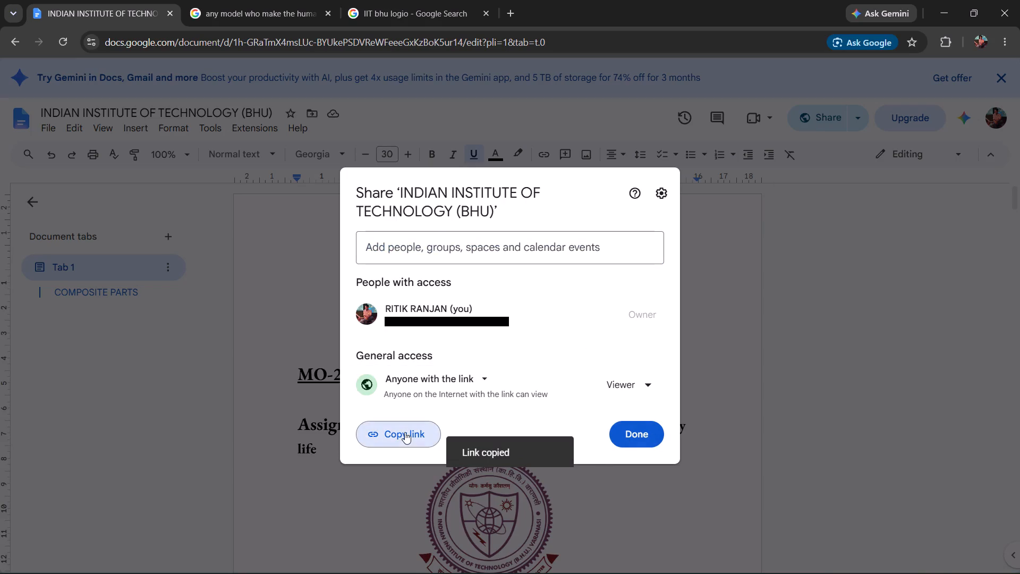
{"action": "left_click", "coordinate": [630, 430]}
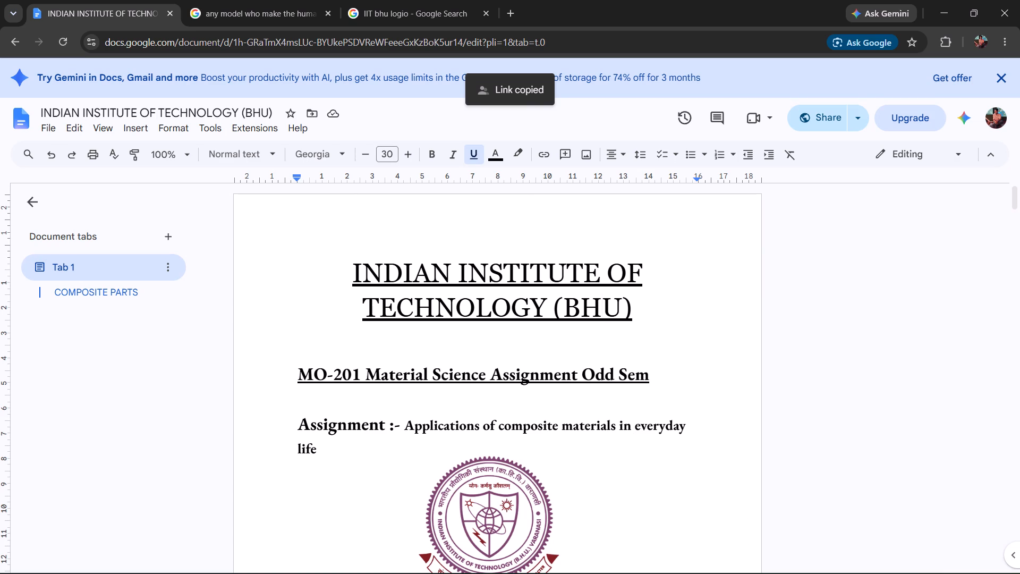
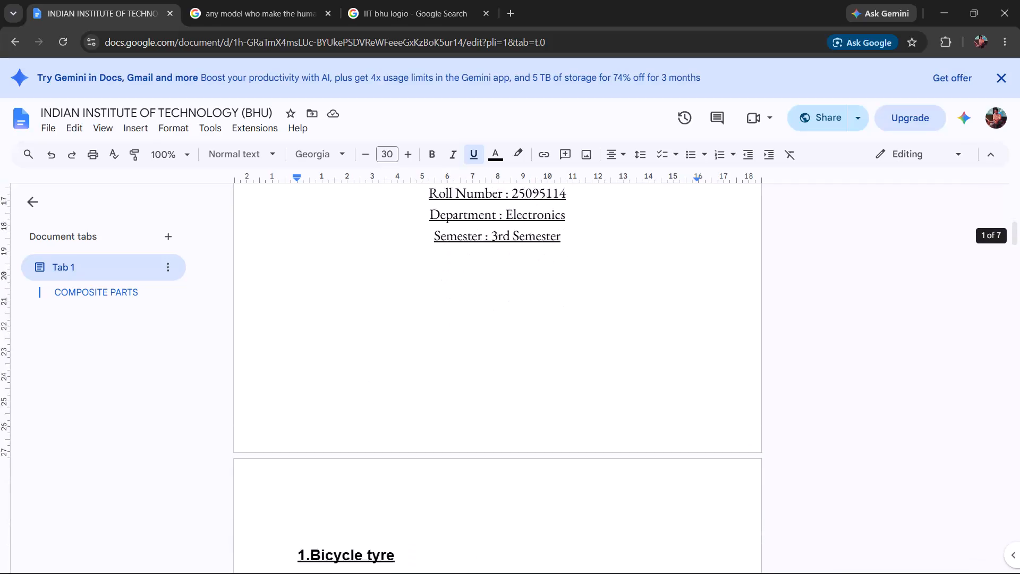
Delete an extra blank line below the Semester line at the bottom of the cover page.
{"action": "left_click", "coordinate": [300, 275]}
{"action": "key", "text": "BackSpace"}
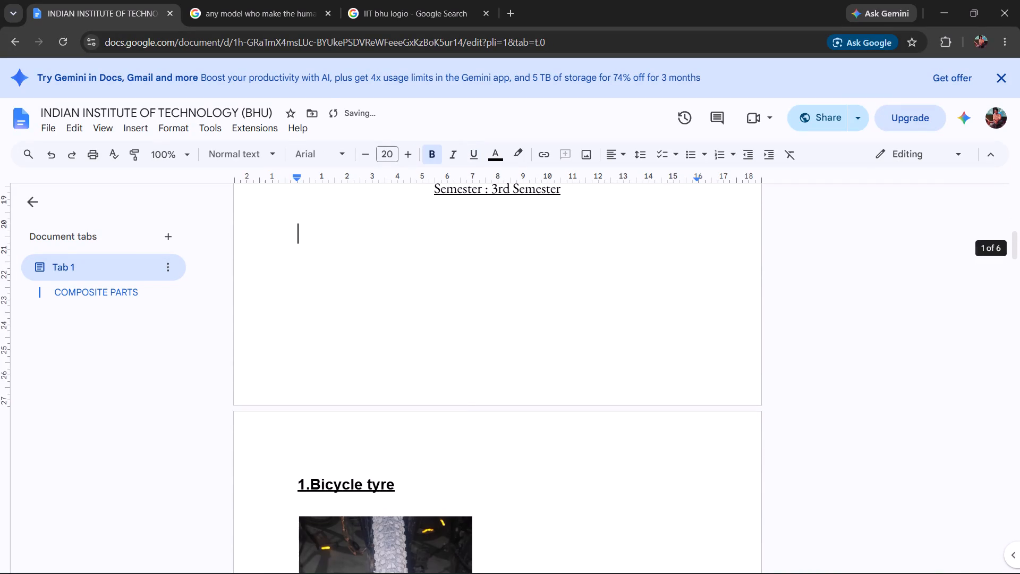
Review the page layout from the Bicycle tyre section through to the end of the last composite section.
{"action": "scroll", "coordinate": [300, 275], "scroll_direction": "down", "scroll_amount": 8}
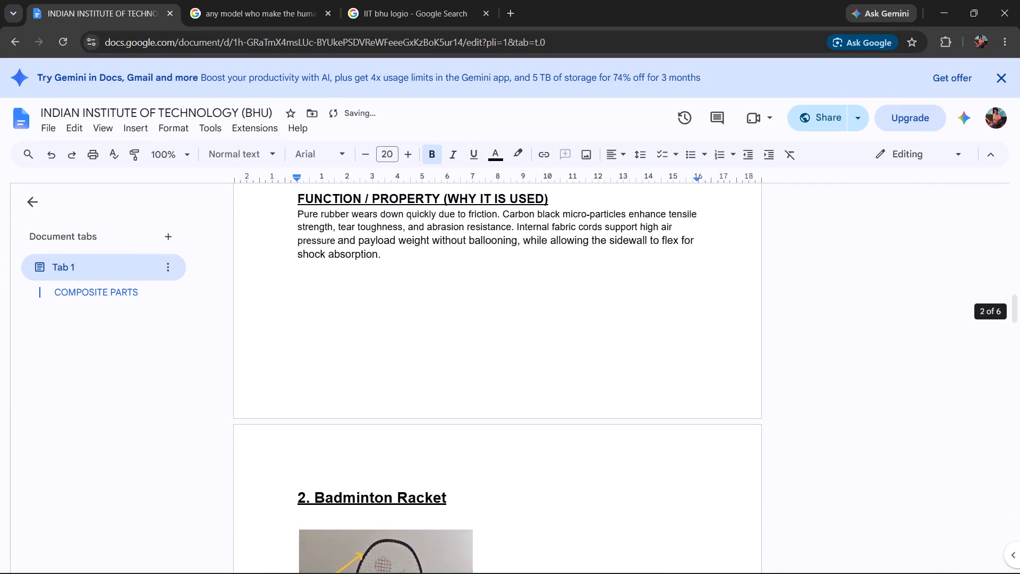
{"action": "scroll", "coordinate": [300, 275], "scroll_direction": "down", "scroll_amount": 2}
{"action": "scroll", "coordinate": [300, 275], "scroll_direction": "up", "scroll_amount": 2}
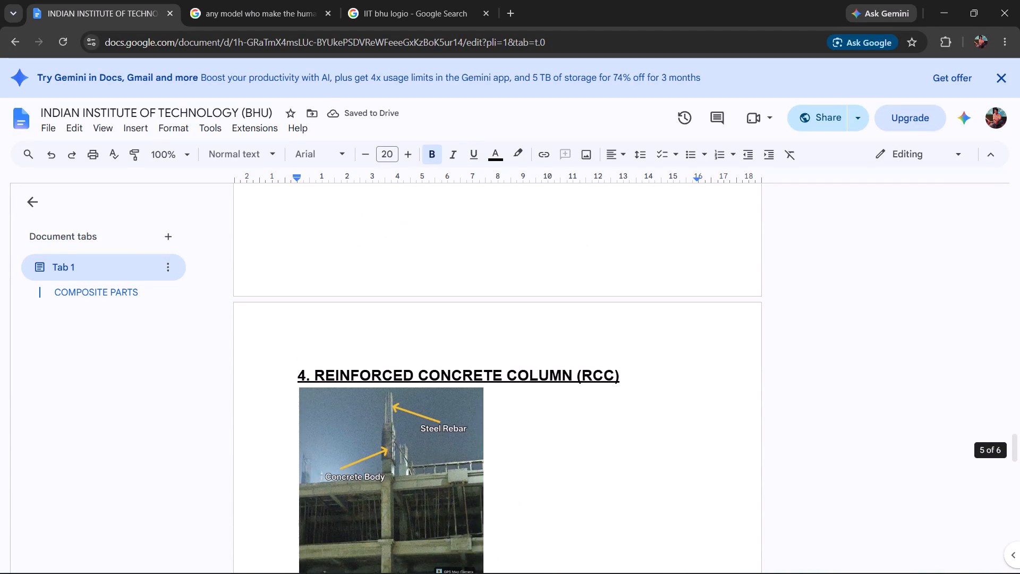
{"action": "scroll", "coordinate": [300, 275], "scroll_direction": "up", "scroll_amount": 2}
{"action": "scroll", "coordinate": [300, 275], "scroll_direction": "down", "scroll_amount": 6}
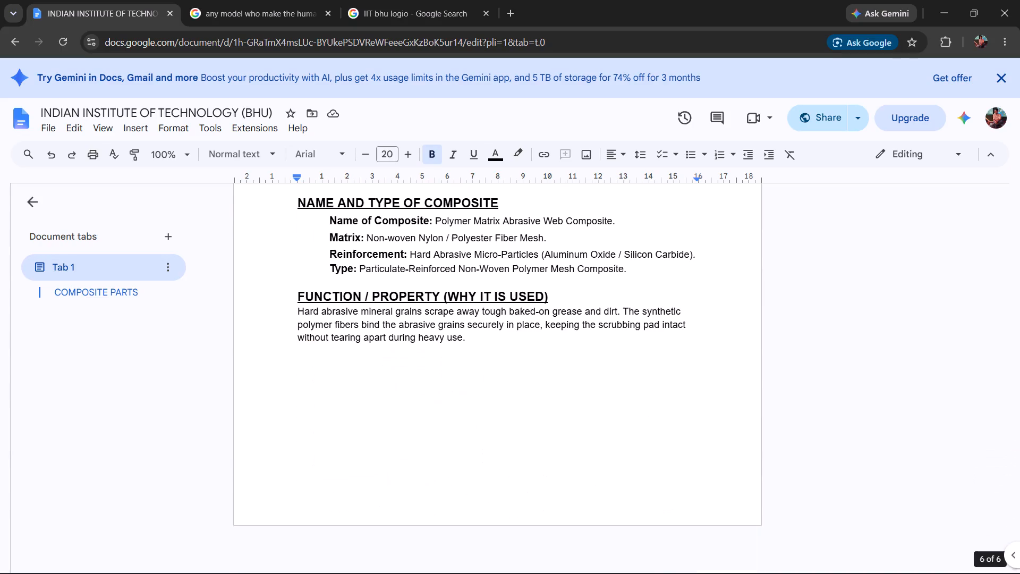